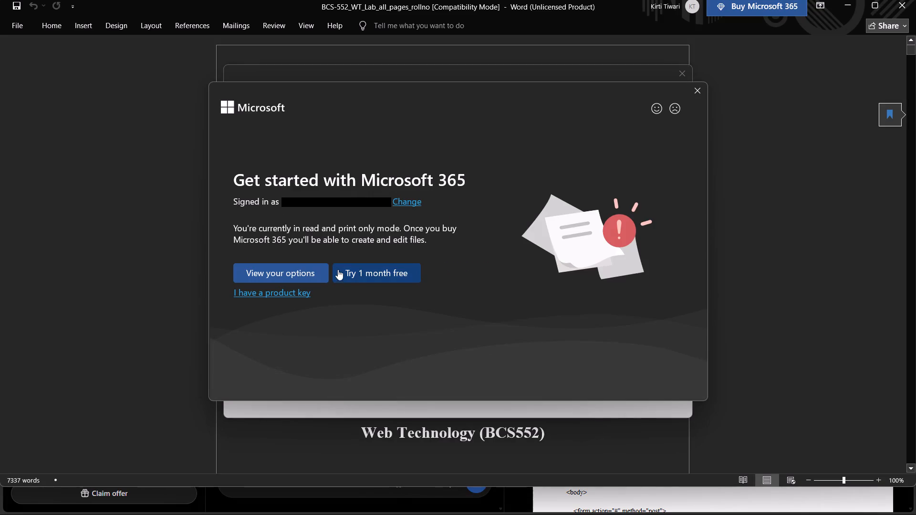
click(693, 95)
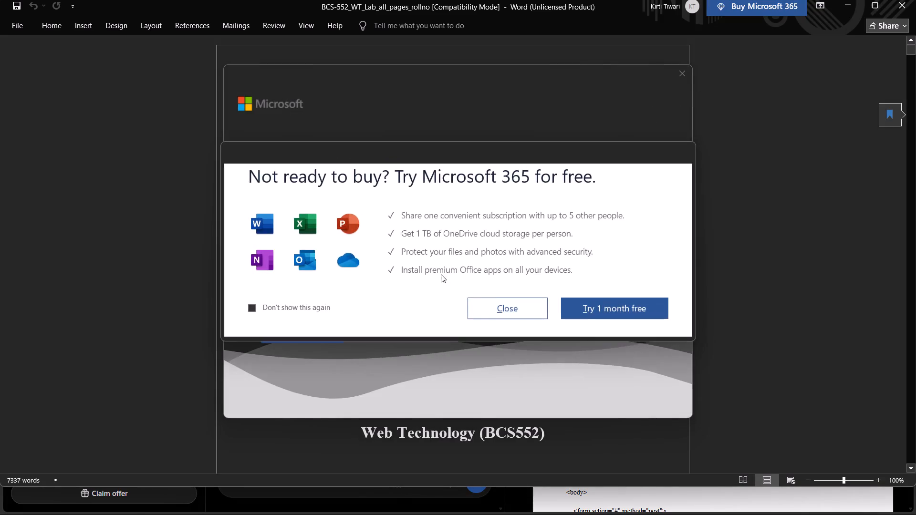
click(525, 302)
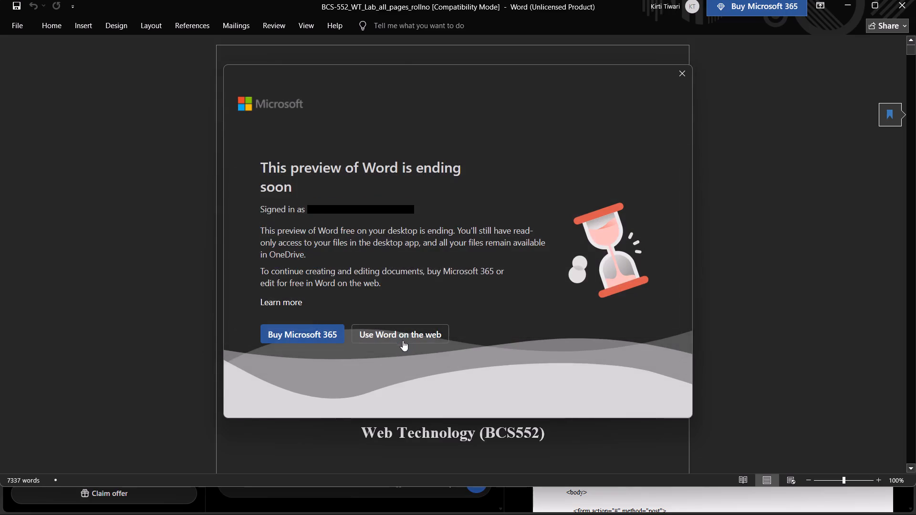
click(408, 332)
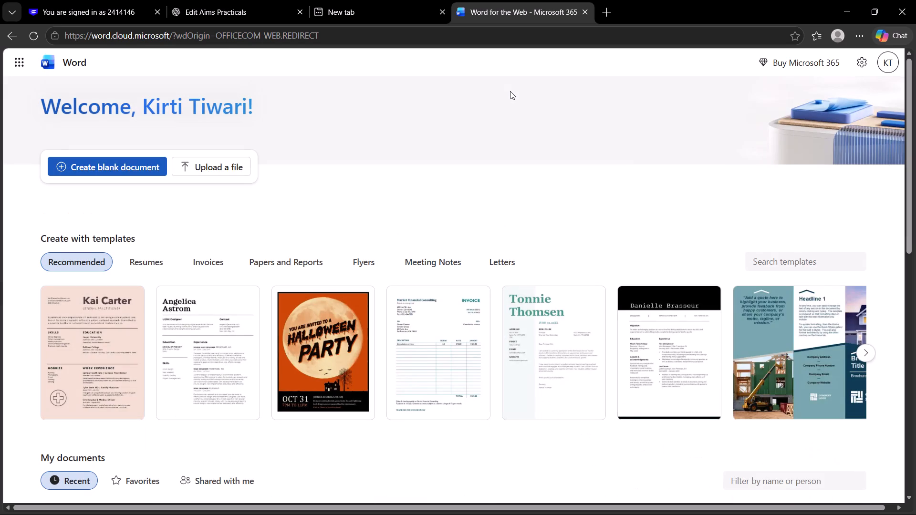
Look through the recent documents list on the Word for the web home page for the lab file.
scroll(358, 102, down, 3)
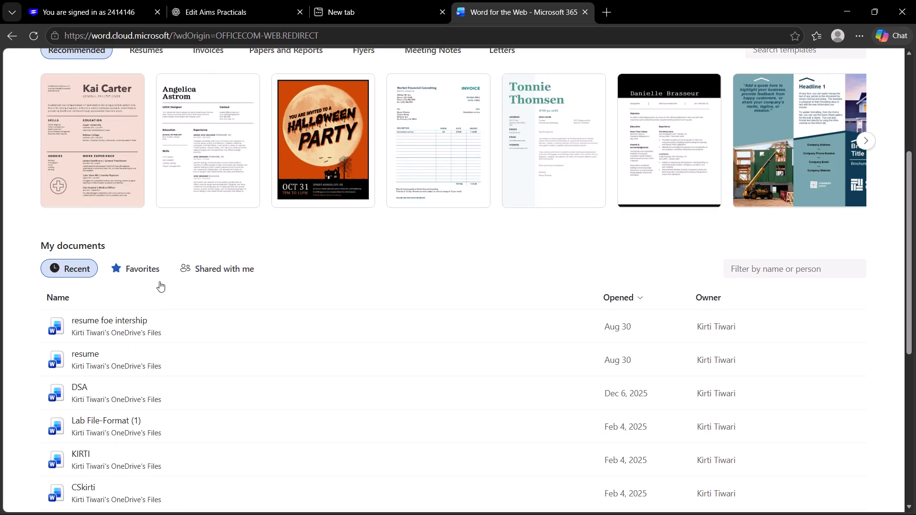
scroll(201, 338, down, 1)
scroll(219, 296, up, 2)
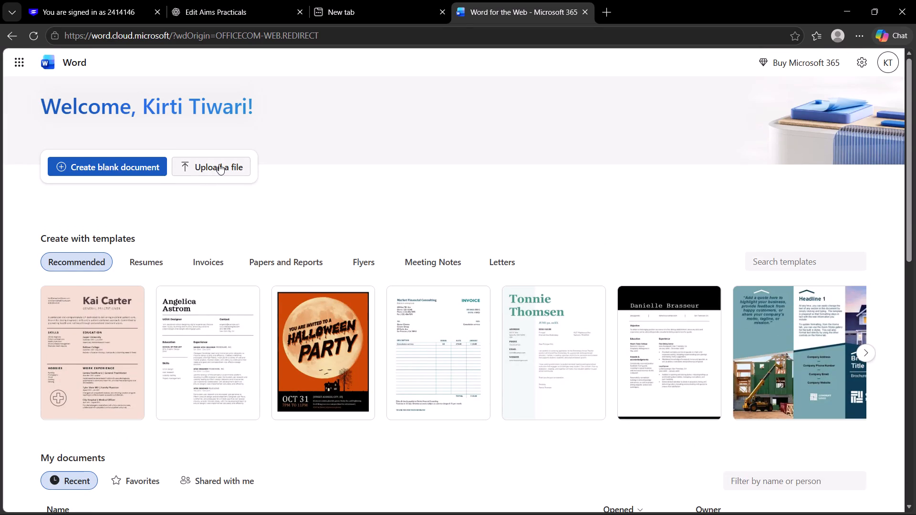
scroll(316, 367, down, 4)
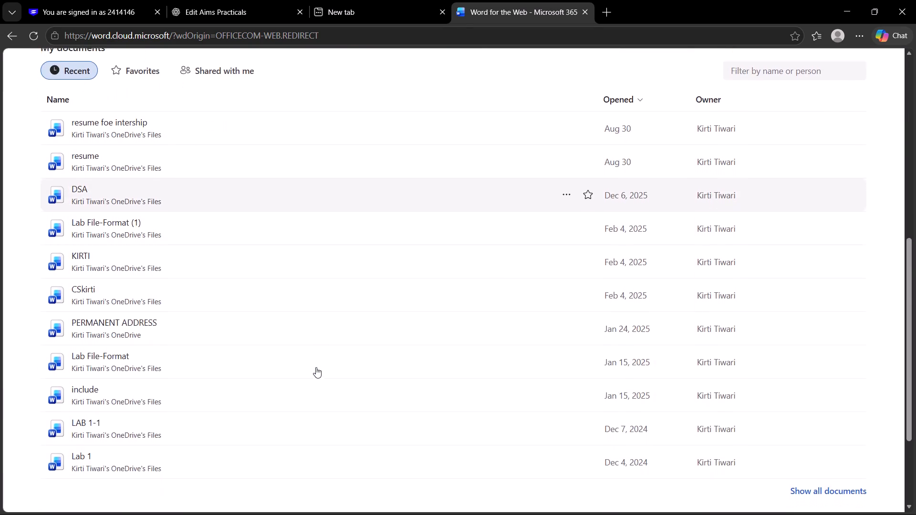
scroll(316, 367, down, 2)
scroll(316, 295, up, 10)
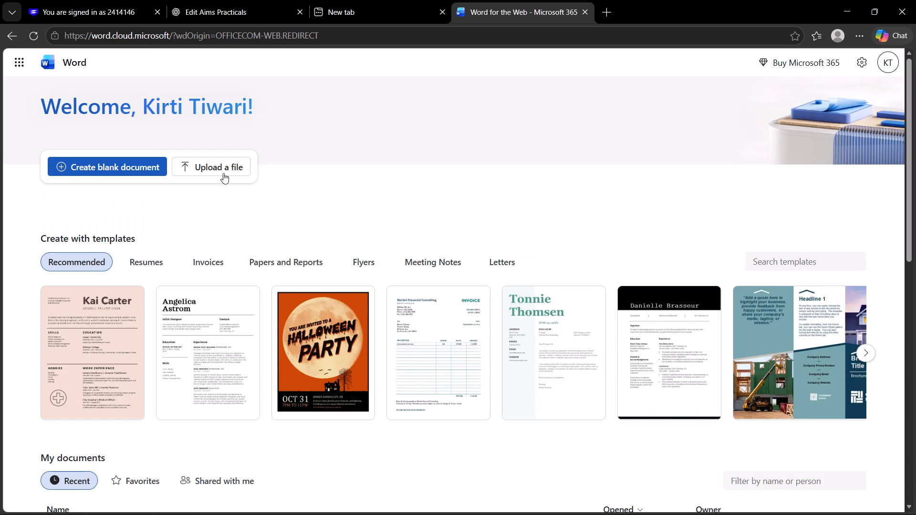
Upload BCS-552_WT_Lab_all_pages_rollno from the Downloads folder to Word on the web.
click(230, 164)
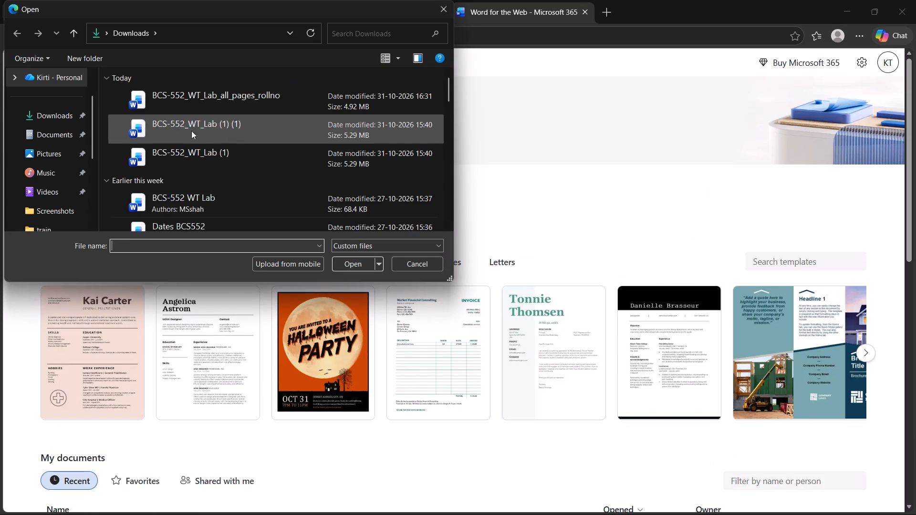
double_click(207, 103)
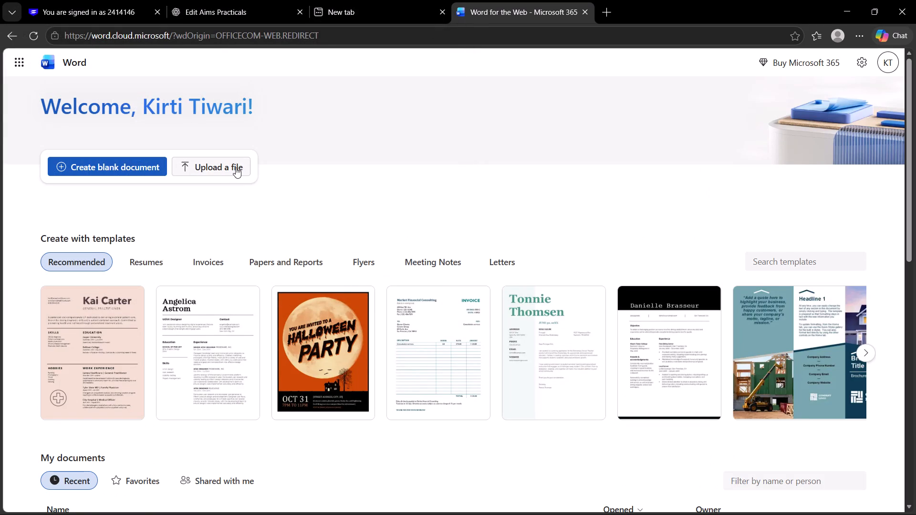
scroll(219, 322, down, 3)
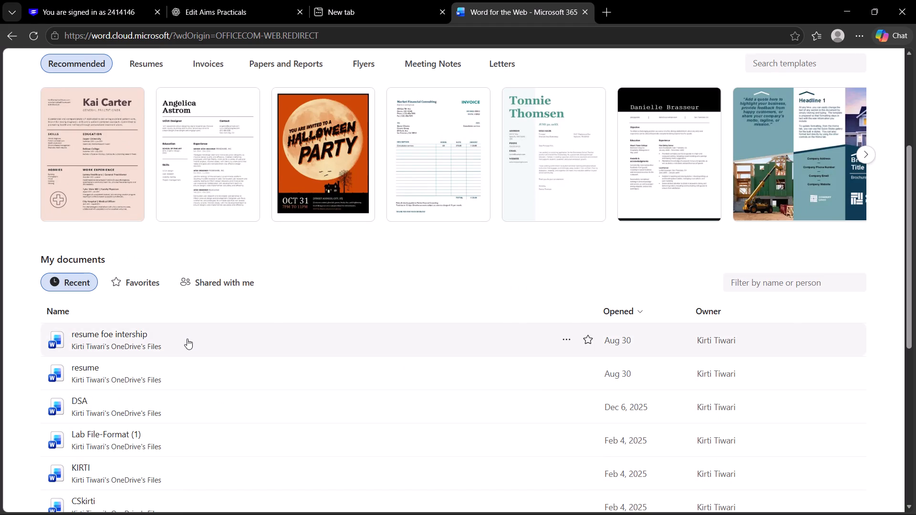
Open the uploaded BCS-552_WT_Lab_all_pages_rollno document for editing in Word on the web.
scroll(187, 339, up, 3)
click(230, 167)
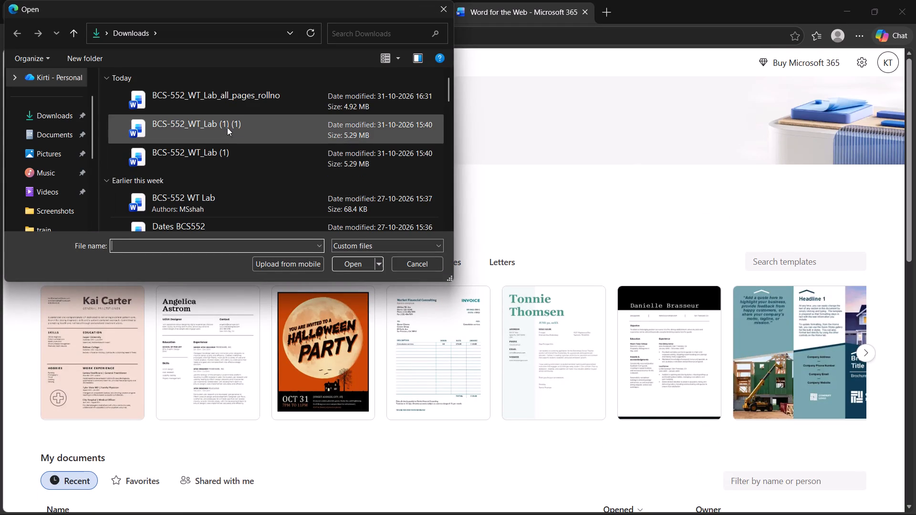
Upload BCS-552_WT_Lab_all_pages_rollno from the Downloads folder and open it in Word on the web.
double_click(237, 107)
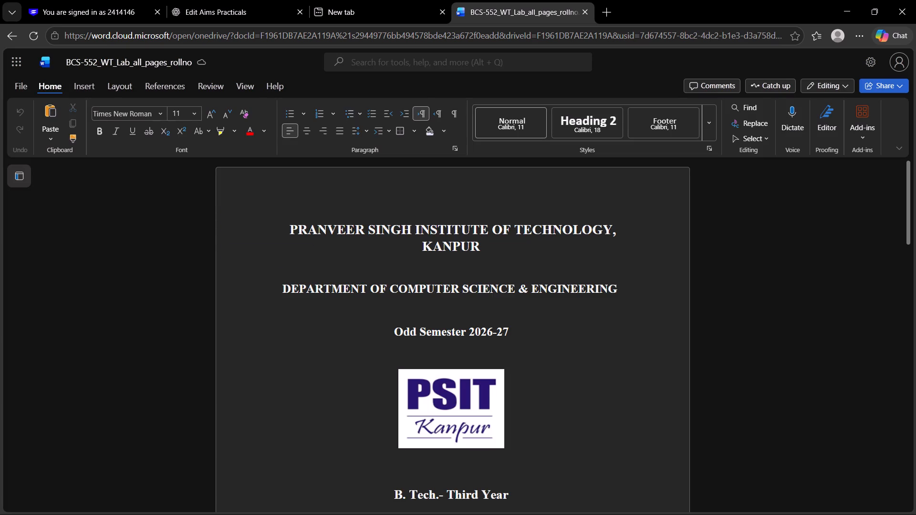
Fill in the student's first name on the Name line under Submitted By on the cover page, removing some of the blank's underscores.
scroll(328, 302, down, 2)
scroll(372, 314, down, 2)
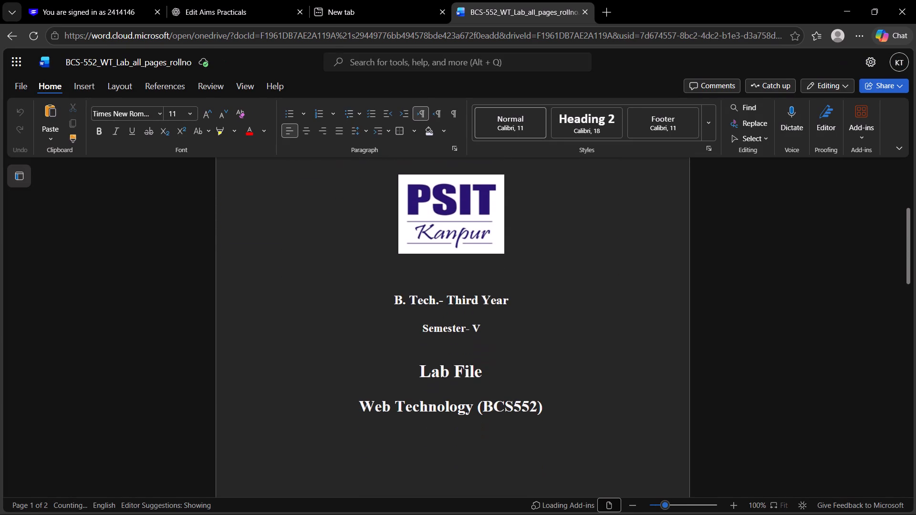
scroll(404, 320, down, 2)
scroll(424, 381, down, 2)
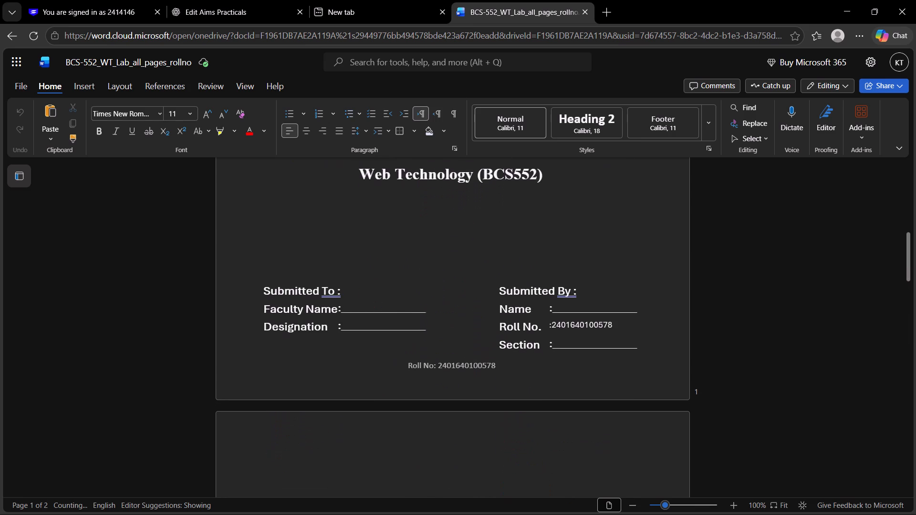
click(562, 291)
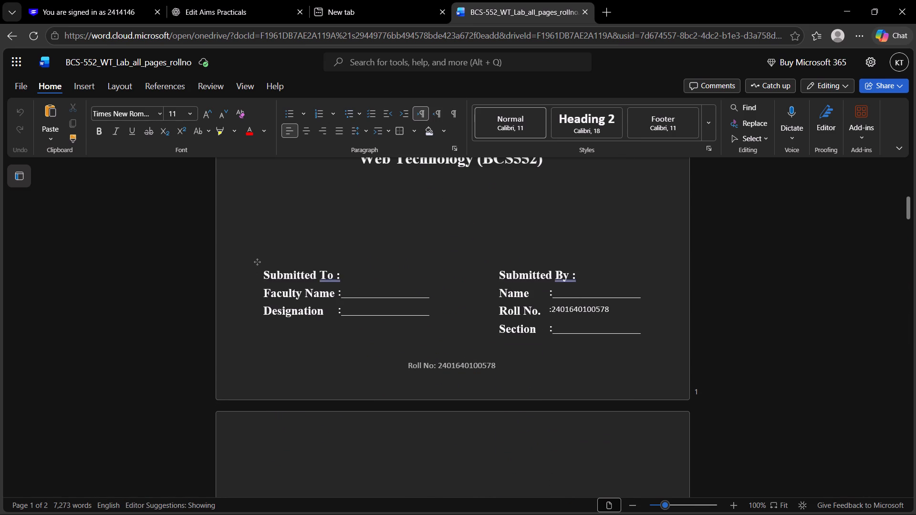
key(BackSpace)
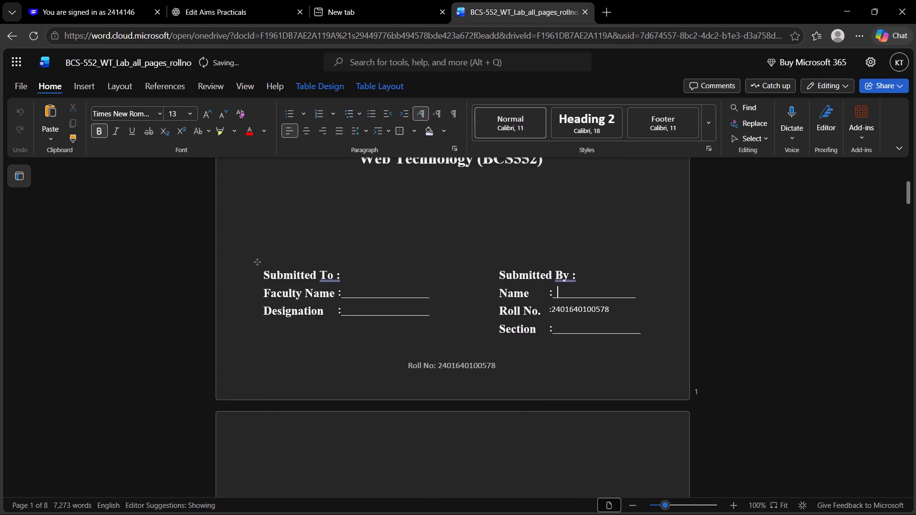
key(BackSpace)
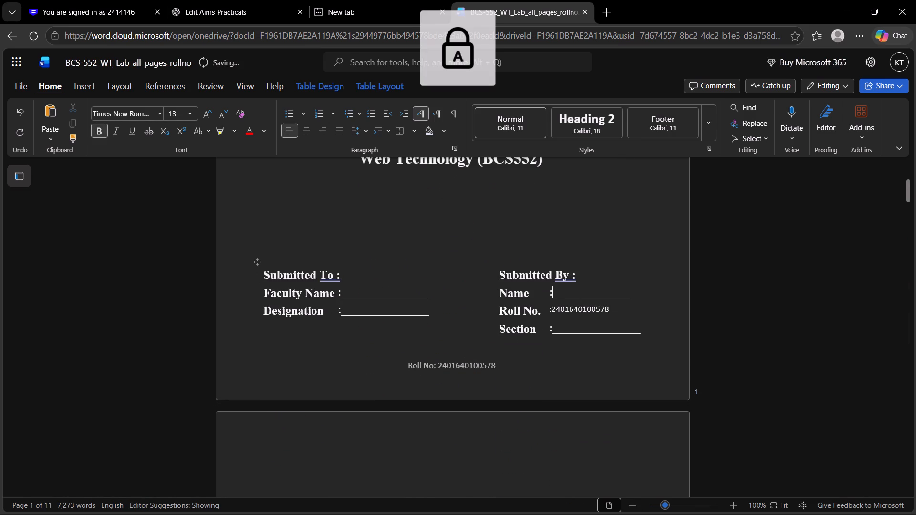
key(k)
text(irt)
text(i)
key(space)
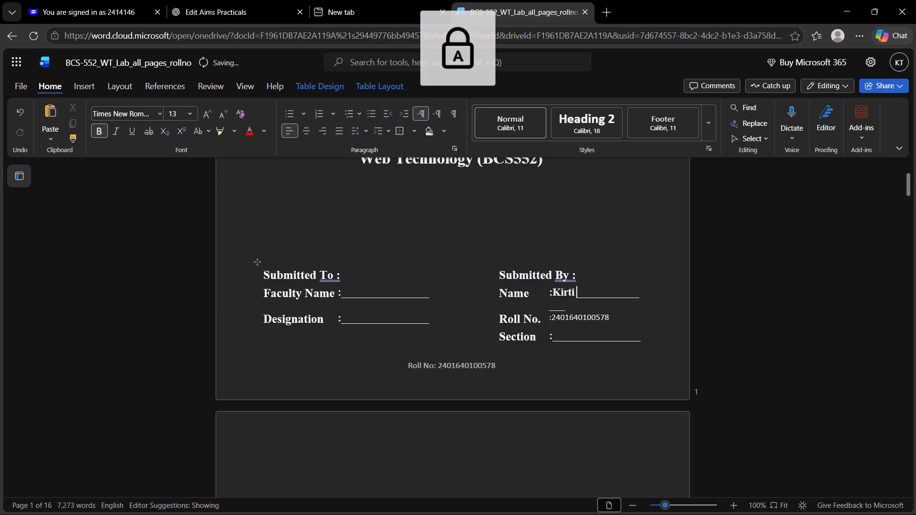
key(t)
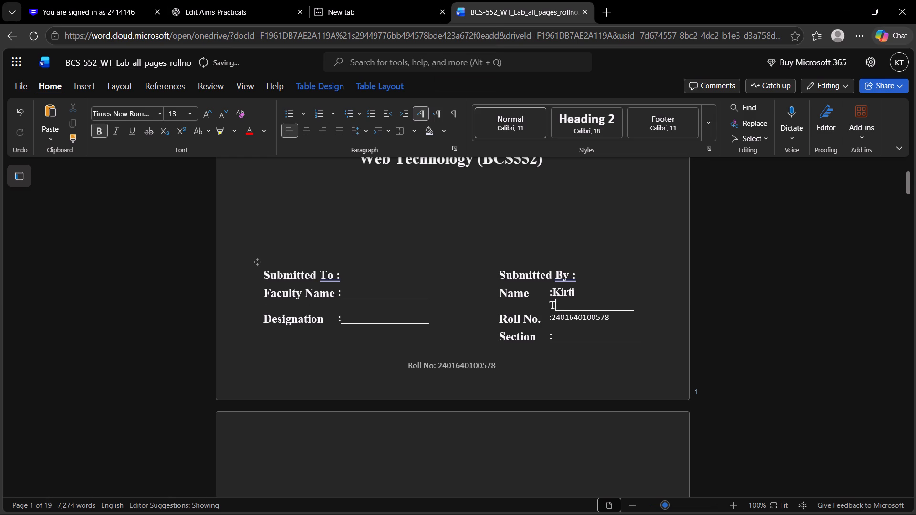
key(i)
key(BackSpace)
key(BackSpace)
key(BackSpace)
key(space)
Delete underscores at the start of the Section blank under Submitted By on the cover page.
scroll(565, 326, down, 1)
click(573, 312)
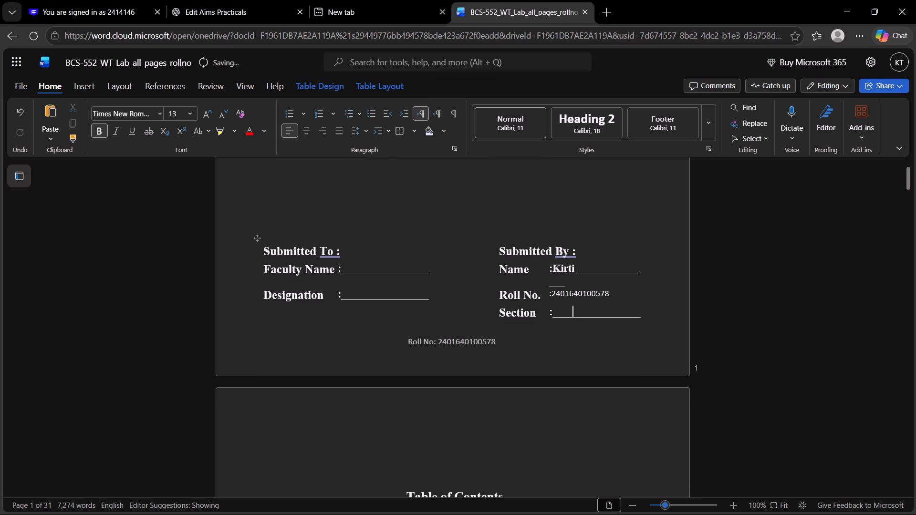
key(BackSpace)
key(BackSpace)
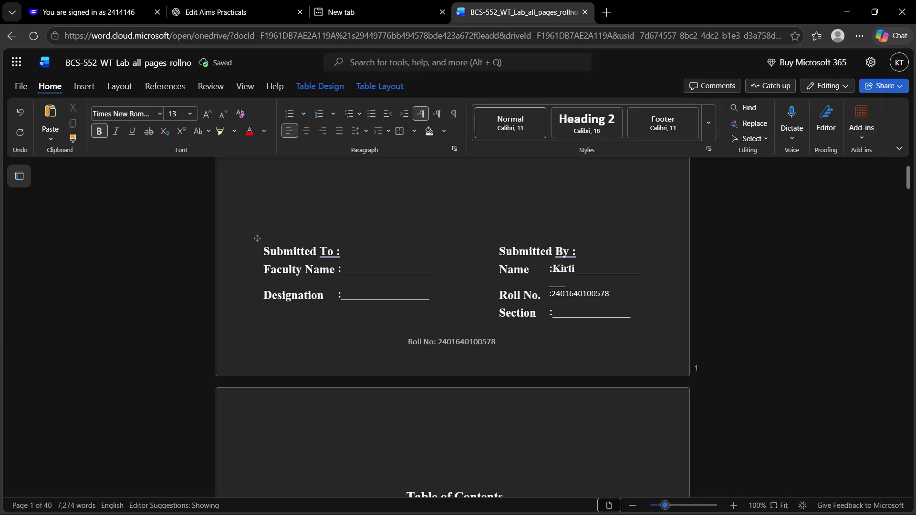
Enter CS-3F in the Section field under Submitted By on the cover page.
text(CS)
key(minus)
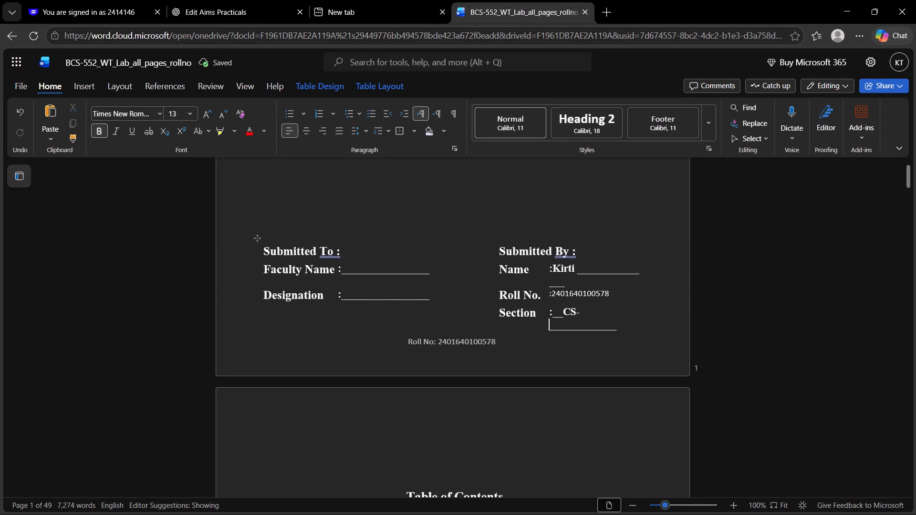
key(3)
key(BackSpace)
key(BackSpace)
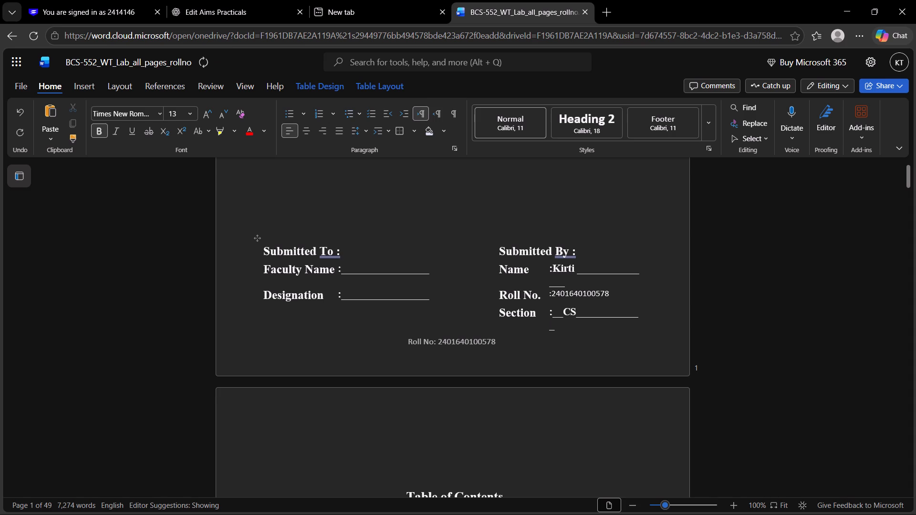
key(minus)
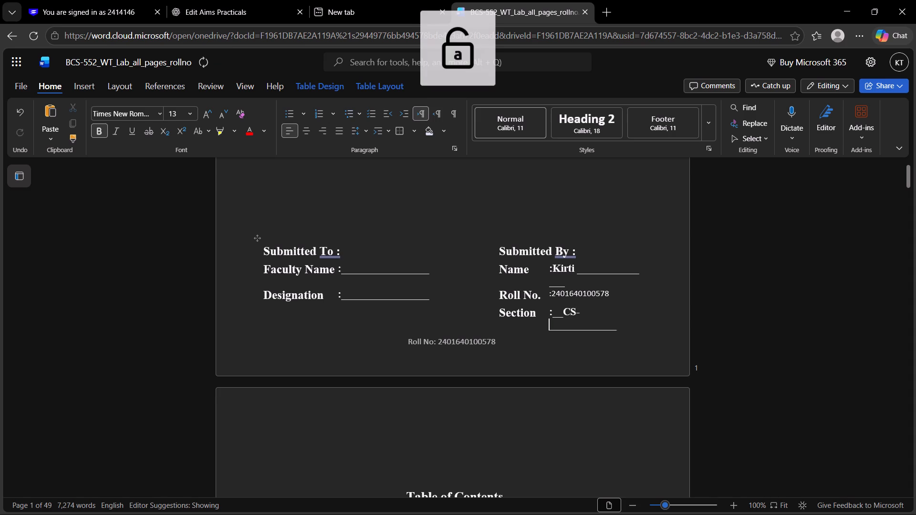
key(3)
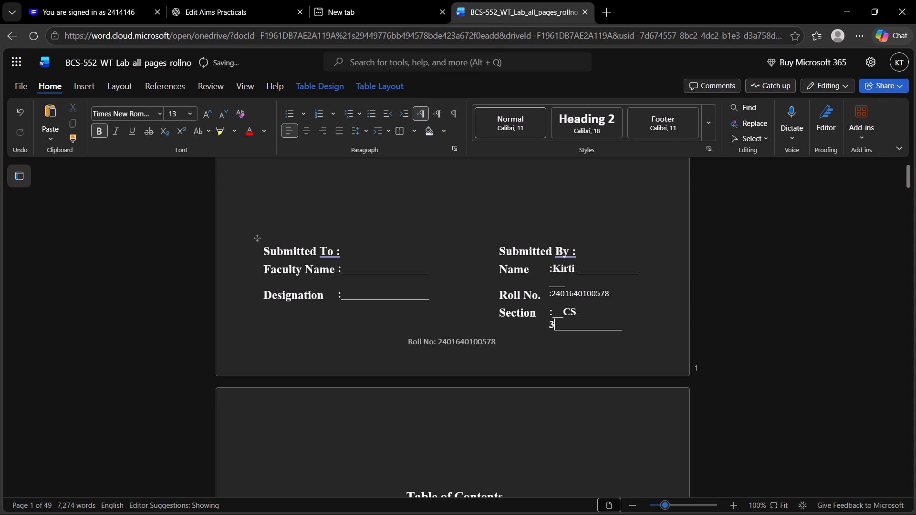
key(f)
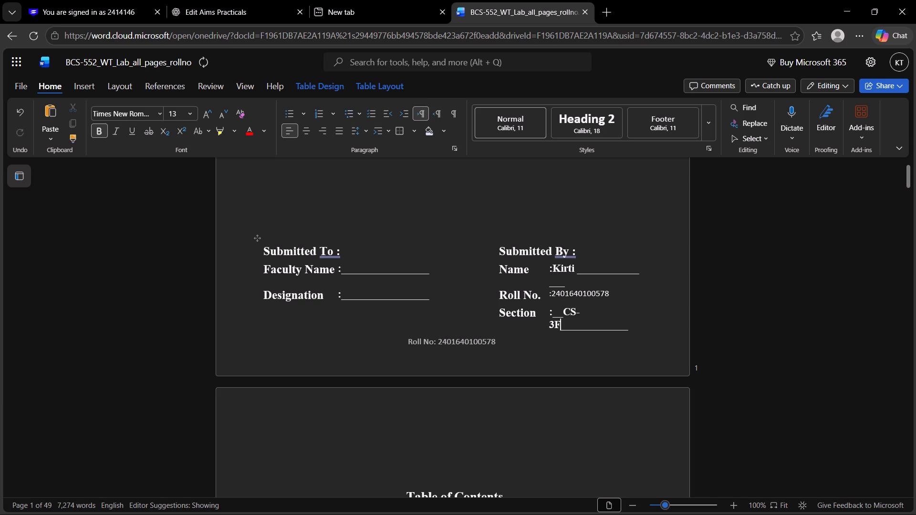
Remove the two underscores in front of the section value on the cover page.
double_click(568, 310)
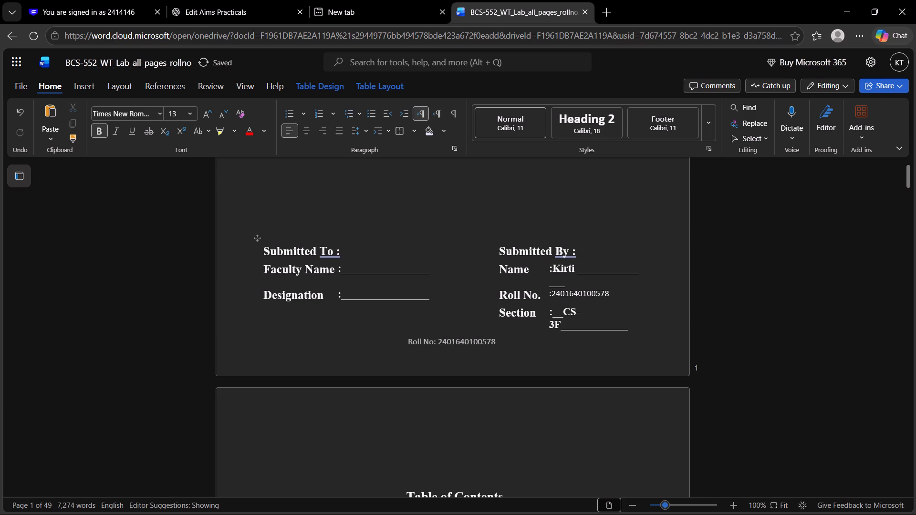
click(572, 310)
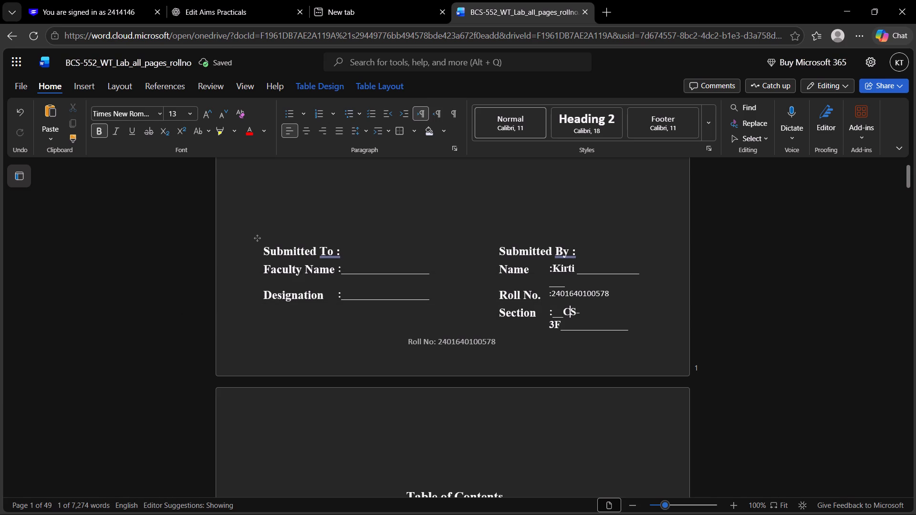
key(Left)
key(BackSpace)
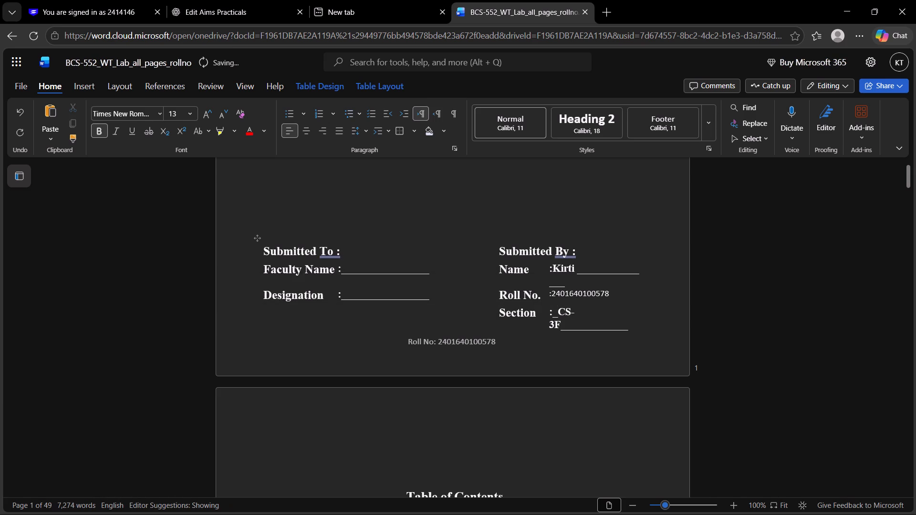
key(BackSpace)
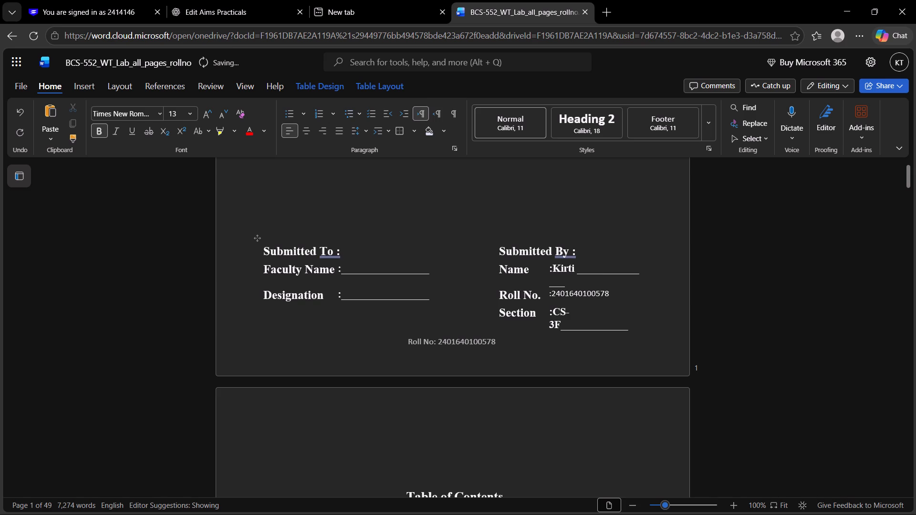
Remove the hyphen from the section value on the cover page so that it reads CS3F.
click(550, 323)
key(BackSpace)
key(shift+underscore)
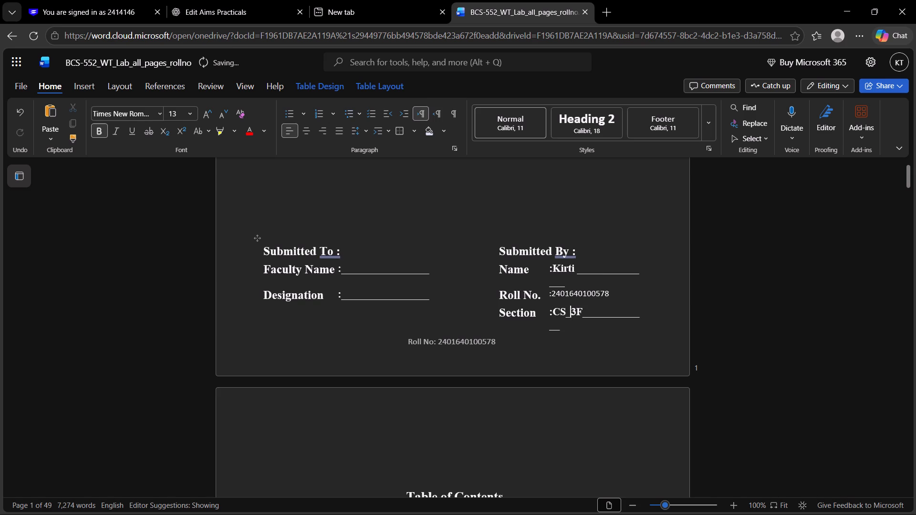
key(BackSpace)
key(minus)
key(BackSpace)
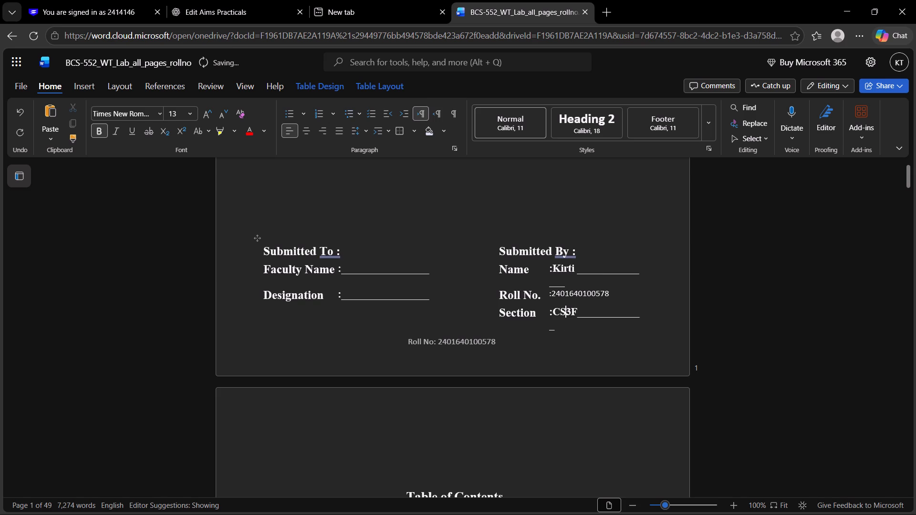
key(BackSpace)
text(S)
key(space)
key(BackSpace)
click(606, 312)
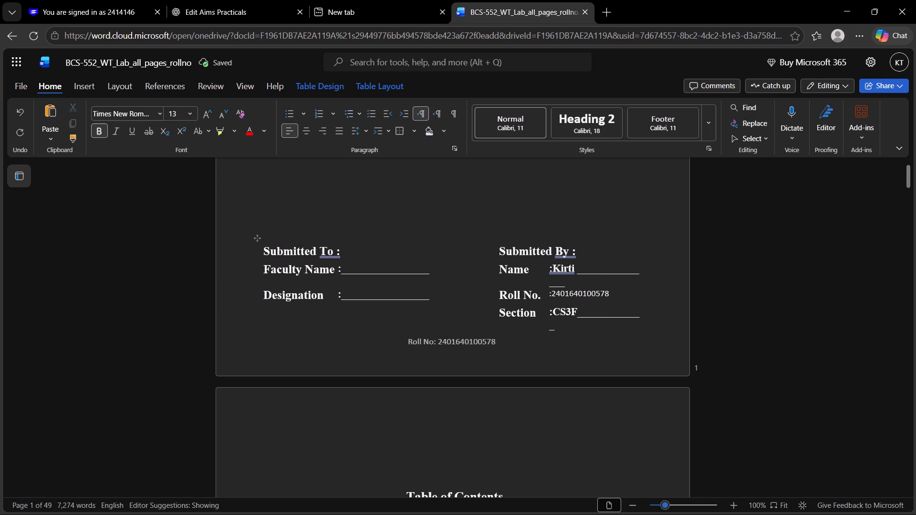
Look through the pages from the Table of Contents past the INDEX to Experiment No. 1 for the "(Corresponding CO1)" line.
scroll(500, 352, down, 1)
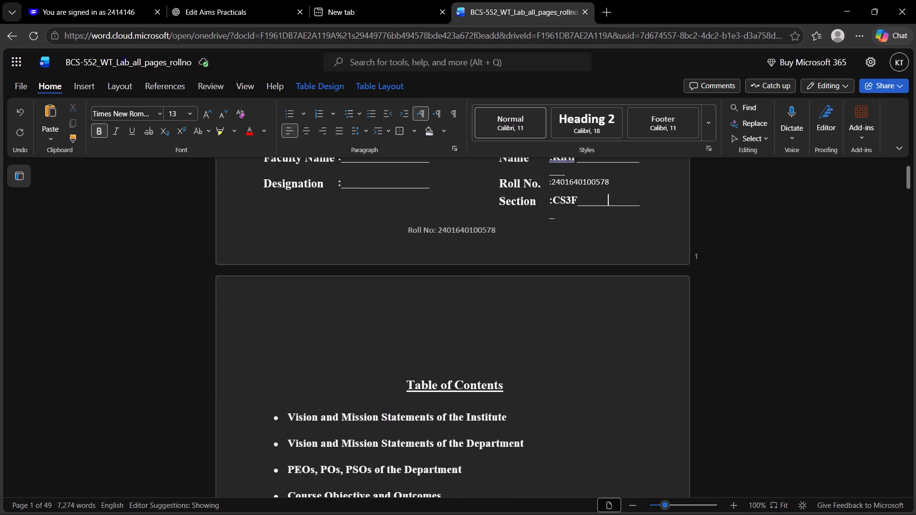
scroll(500, 352, down, 6)
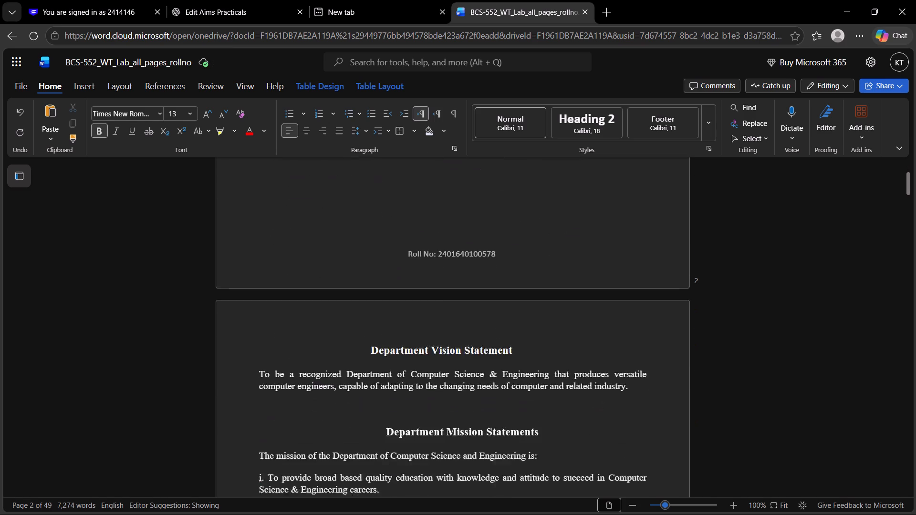
scroll(481, 360, down, 6)
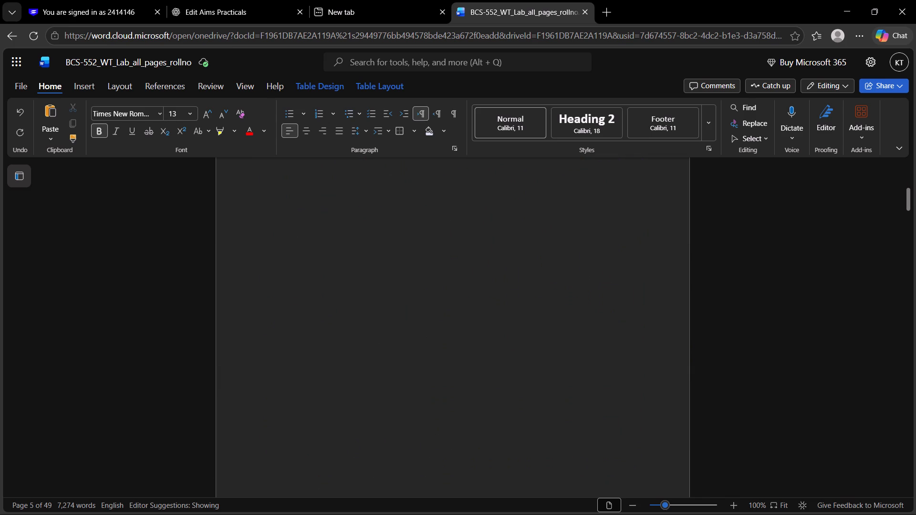
scroll(481, 360, down, 2)
scroll(481, 360, up, 4)
scroll(481, 360, down, 1)
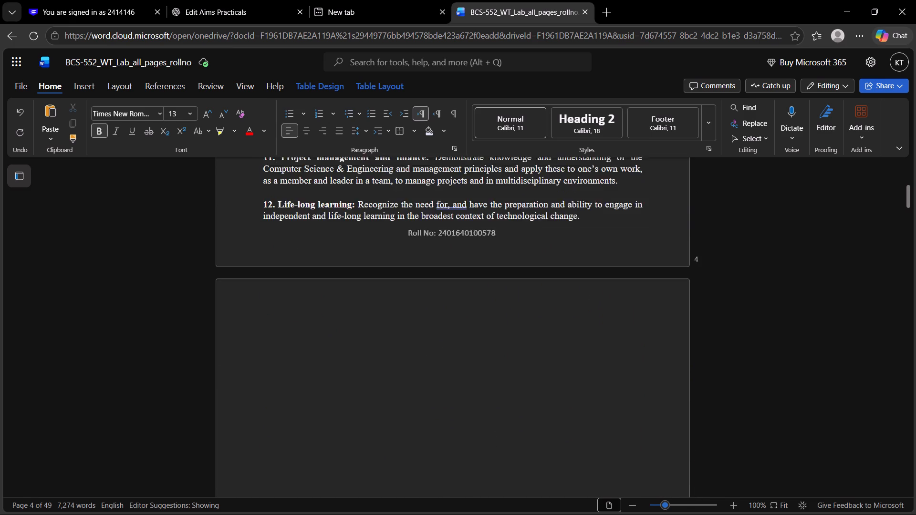
scroll(481, 360, down, 2)
scroll(481, 360, up, 1)
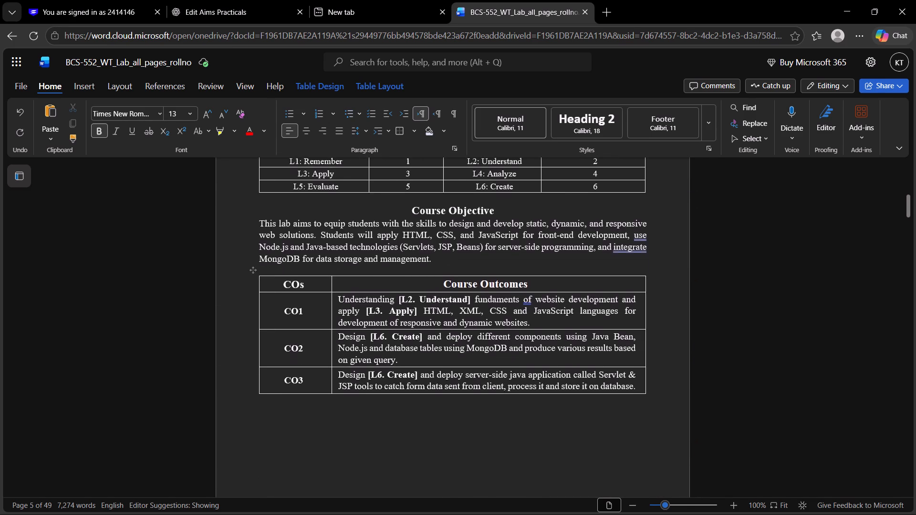
scroll(481, 360, up, 6)
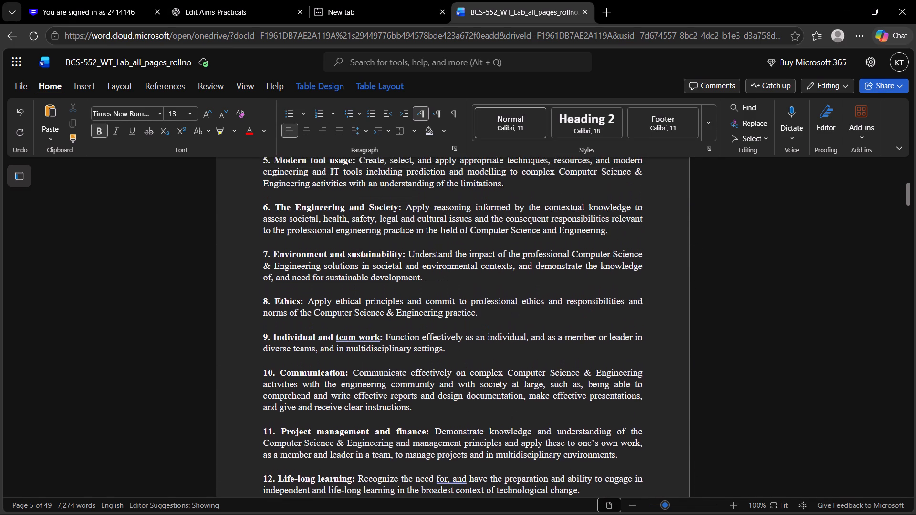
scroll(507, 423, down, 5)
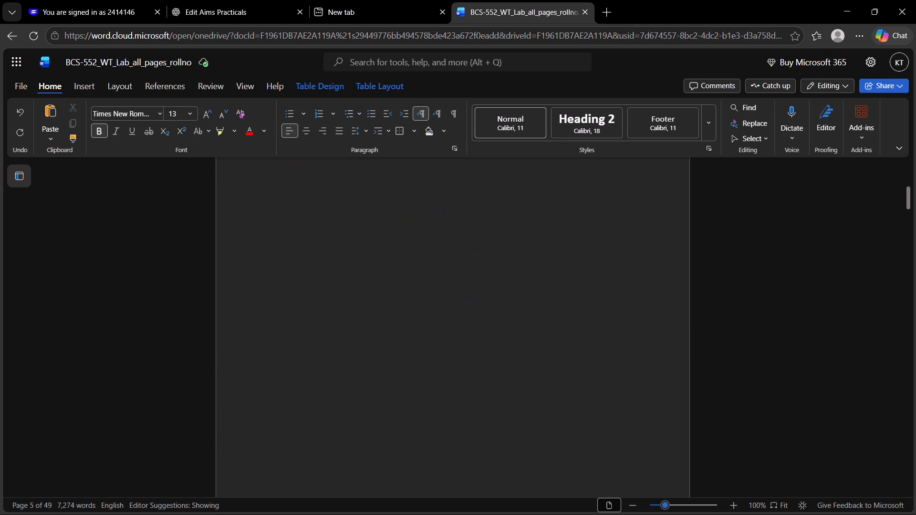
scroll(510, 406, down, 4)
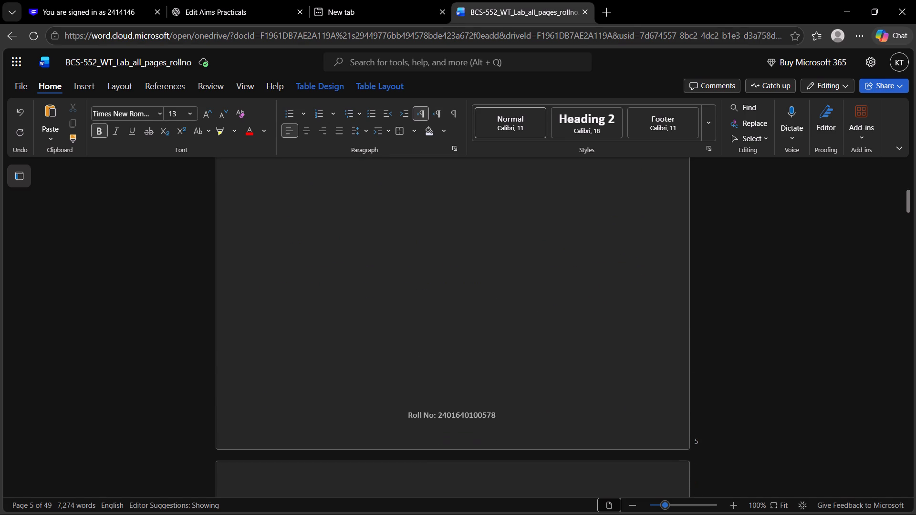
scroll(511, 378, down, 4)
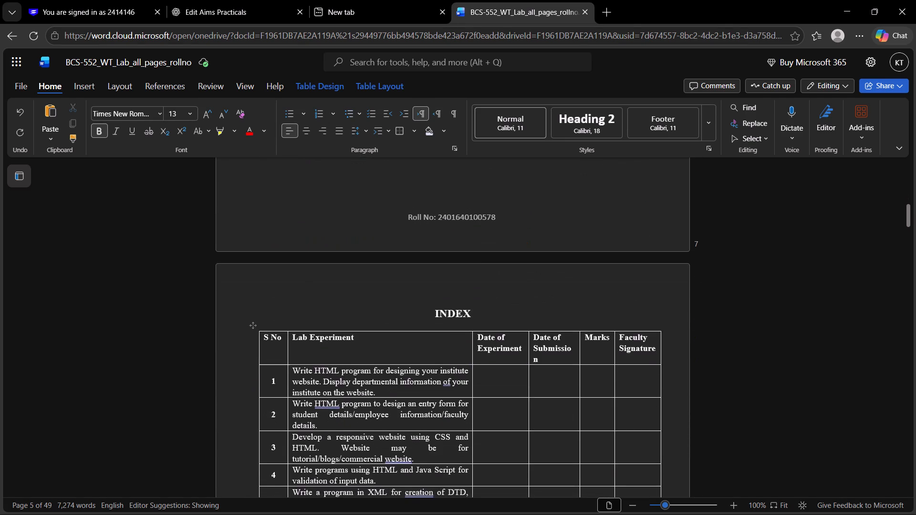
scroll(511, 378, down, 3)
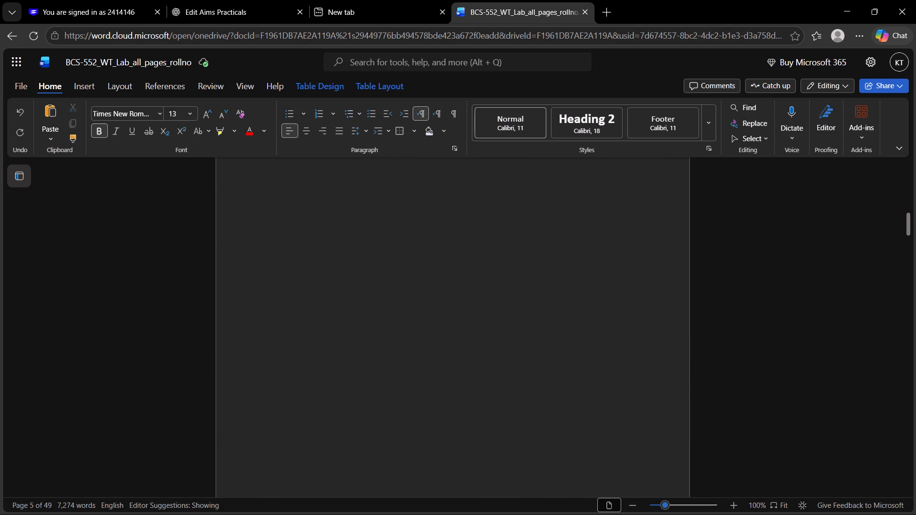
scroll(511, 378, down, 2)
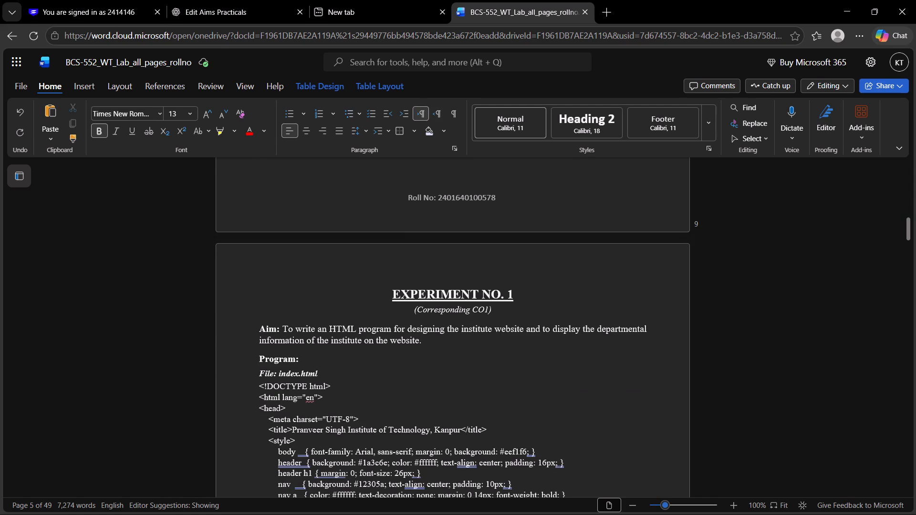
Delete the "(Corresponding CO1)" line under the Experiment No. 1 heading.
scroll(511, 378, down, 1)
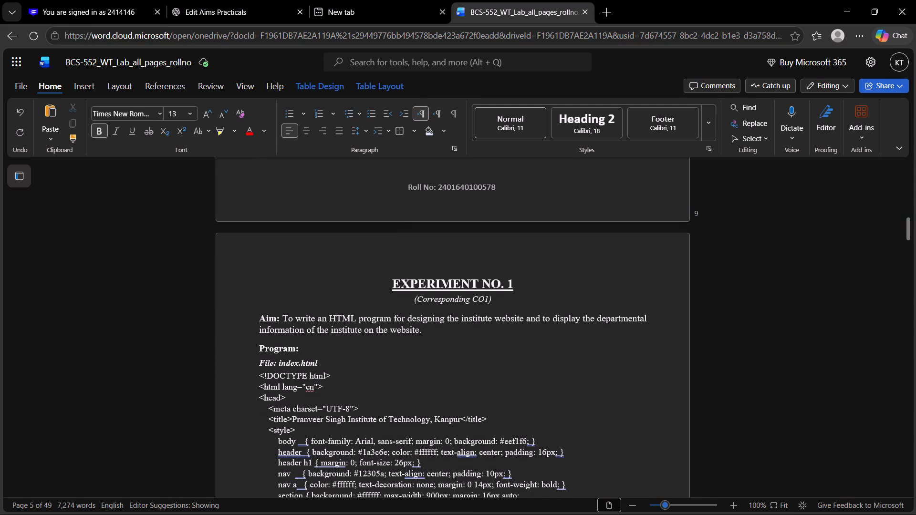
click(492, 300)
click(492, 300)
key(BackSpace)
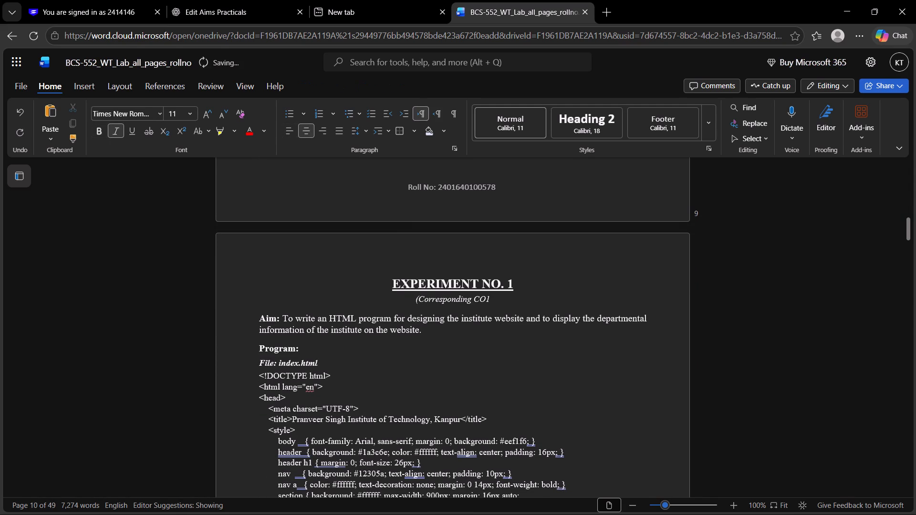
key(BackSpace)
key(BackSpace)
key(BackSpace)
key(BackSpace)
key(BackSpace)
key(BackSpace)
key(BackSpace)
key(BackSpace)
key(BackSpace)
key(BackSpace)
key(BackSpace)
key(BackSpace)
key(BackSpace)
key(BackSpace)
key(BackSpace)
key(BackSpace)
key(BackSpace)
key(BackSpace)
key(BackSpace)
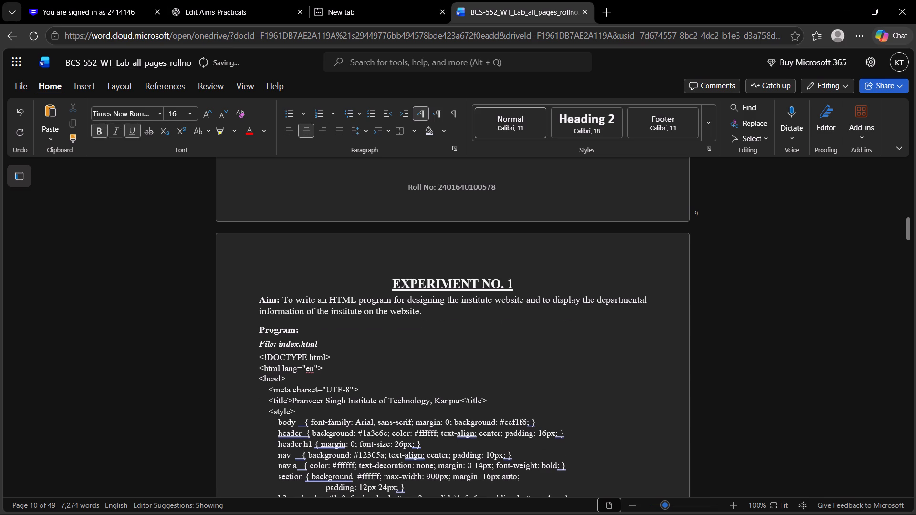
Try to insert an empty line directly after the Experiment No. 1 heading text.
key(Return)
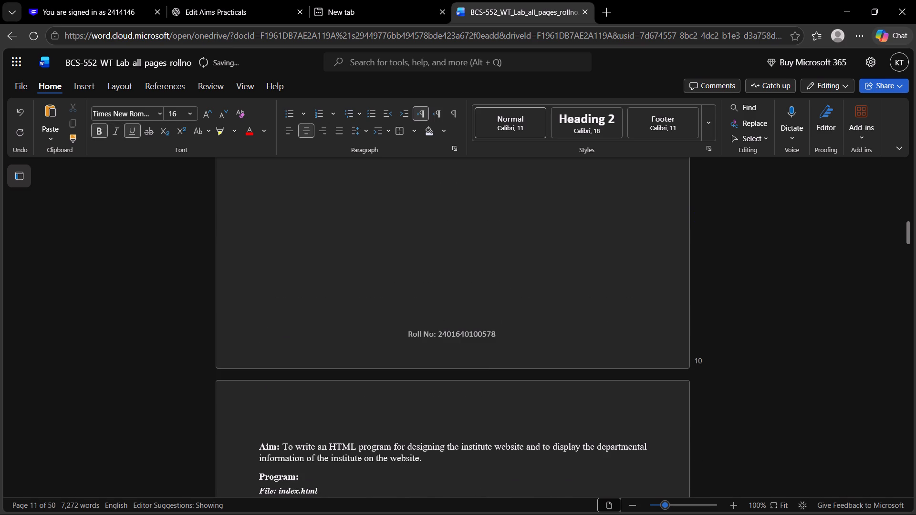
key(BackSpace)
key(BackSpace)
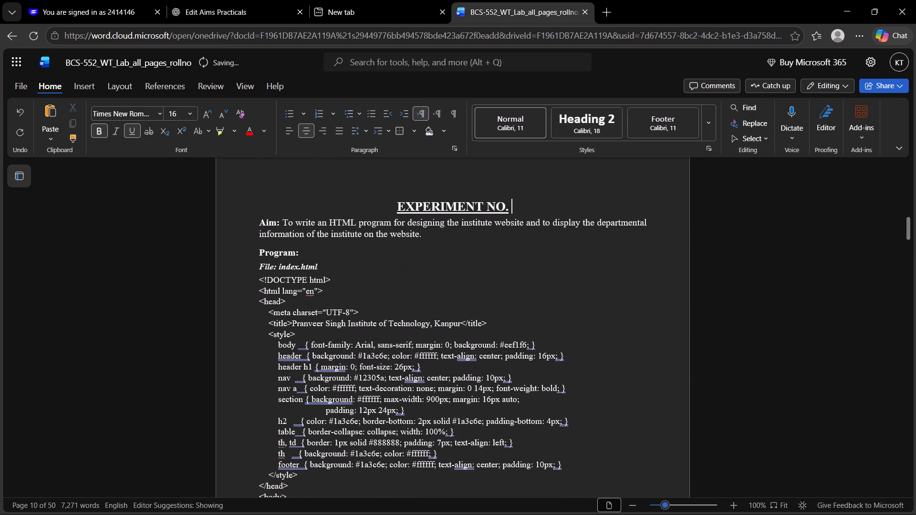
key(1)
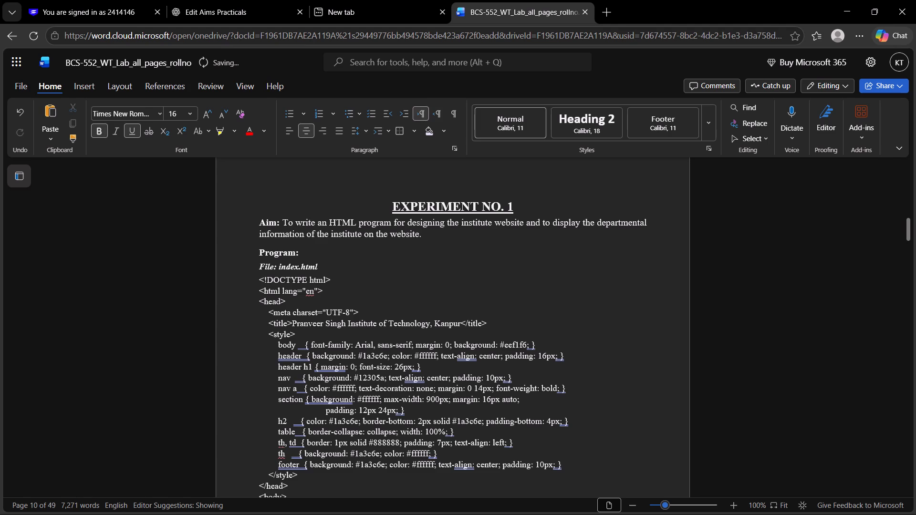
Insert an empty line between the Experiment No. 1 heading and its Aim paragraph.
key(Down)
click(257, 222)
click(257, 222)
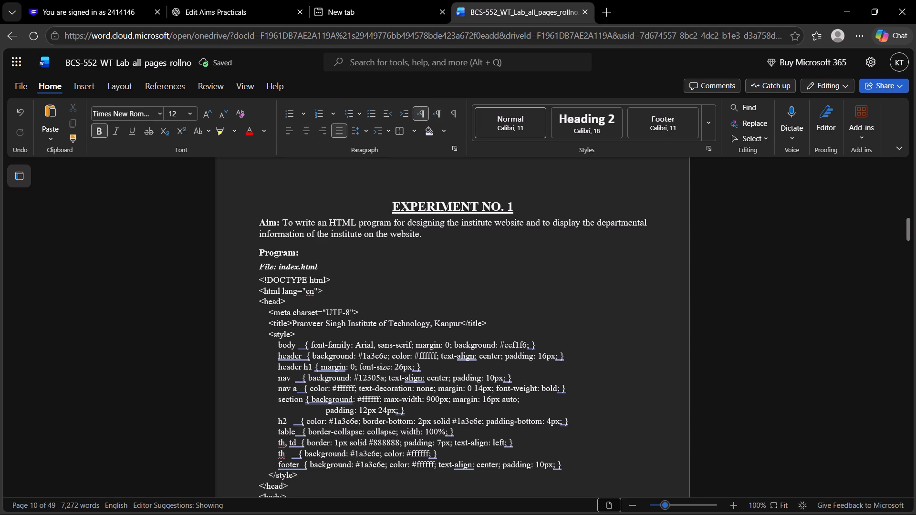
key(Return)
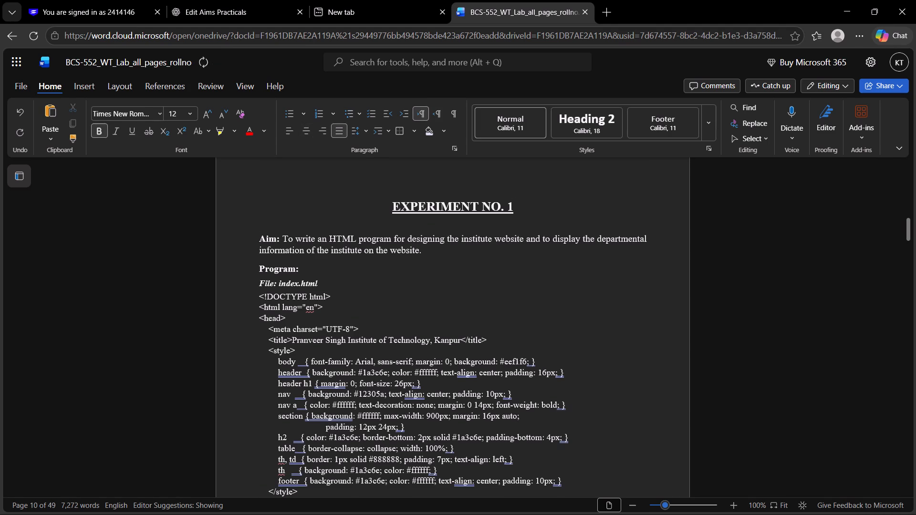
Replace the "File: index.html" line under Program in Experiment No. 1 with an empty line.
drag(321, 282, 266, 280)
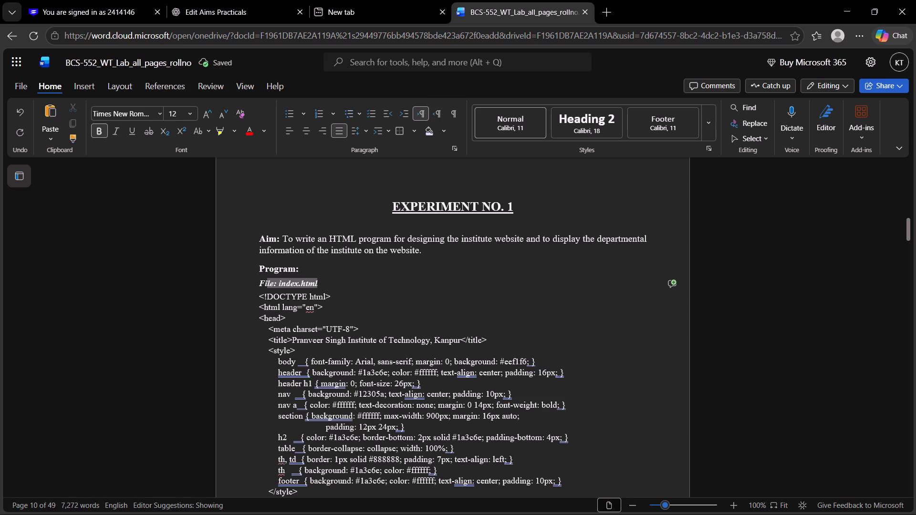
drag(266, 280, 260, 279)
key(BackSpace)
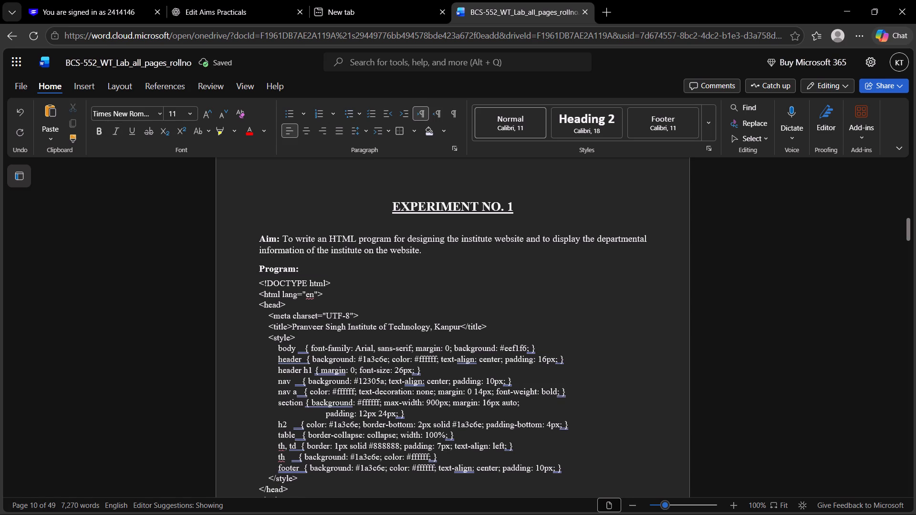
key(Return)
Look through the code, output and result pages of Experiment No. 1 up to the Experiment No. 2 heading.
scroll(344, 308, down, 1)
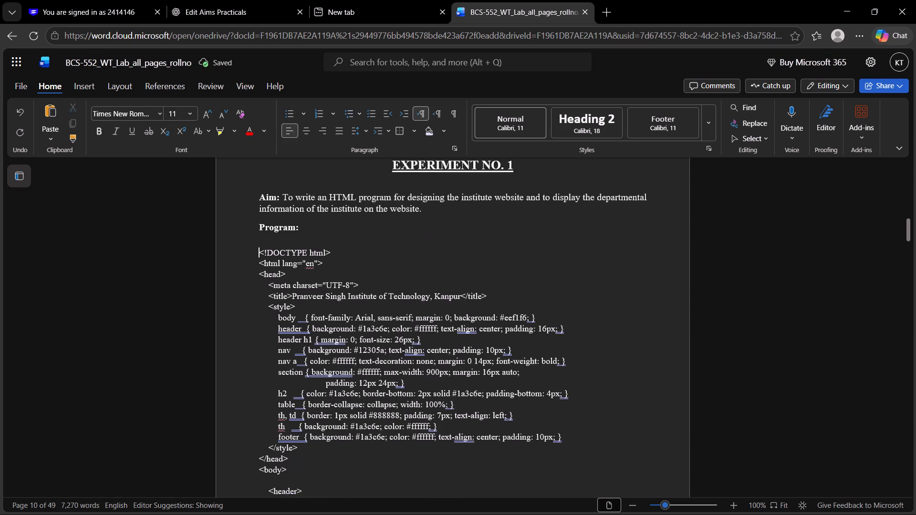
scroll(344, 308, down, 1)
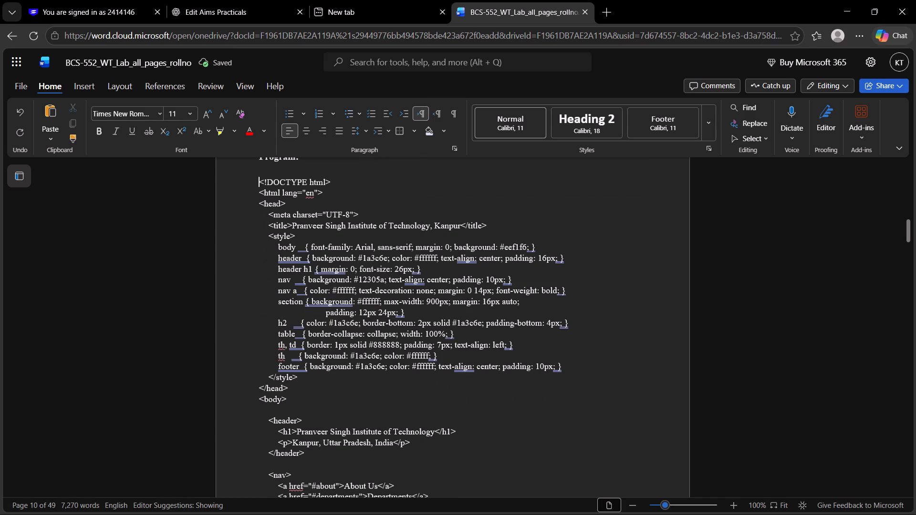
scroll(385, 345, down, 1)
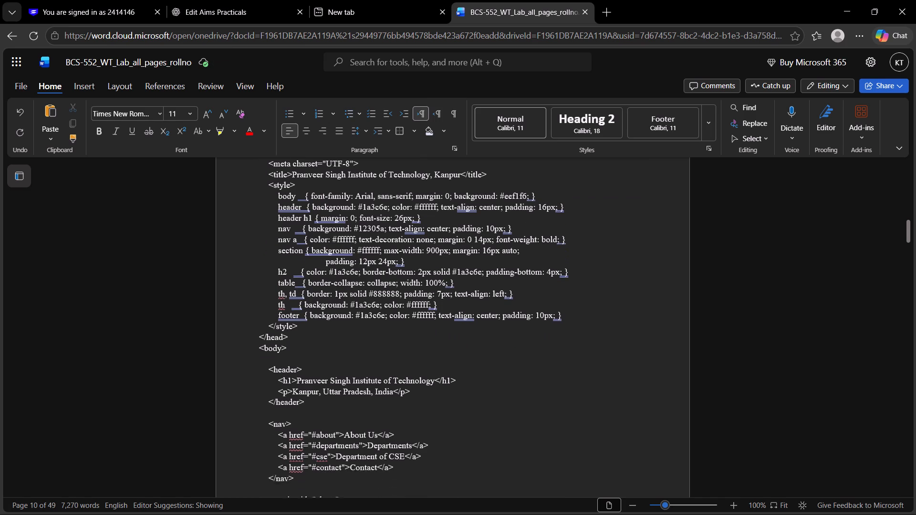
scroll(385, 345, down, 1)
scroll(367, 386, down, 1)
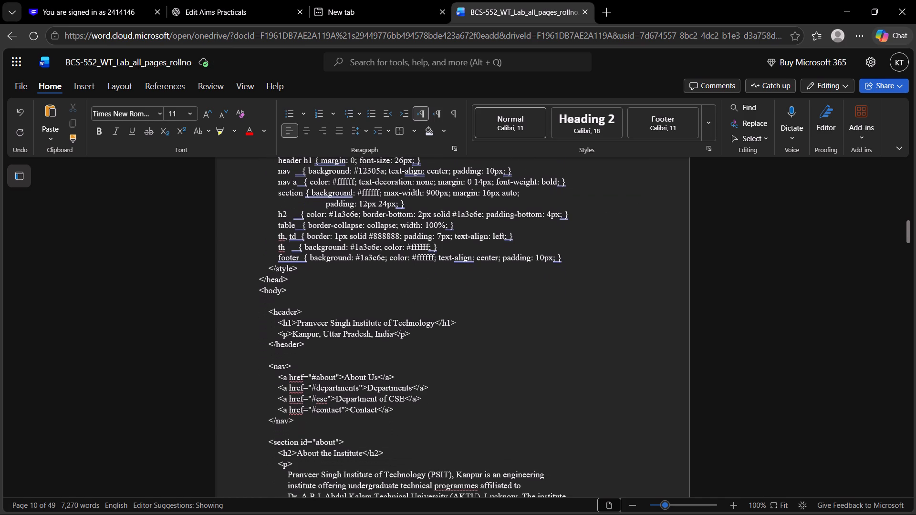
scroll(349, 407, down, 1)
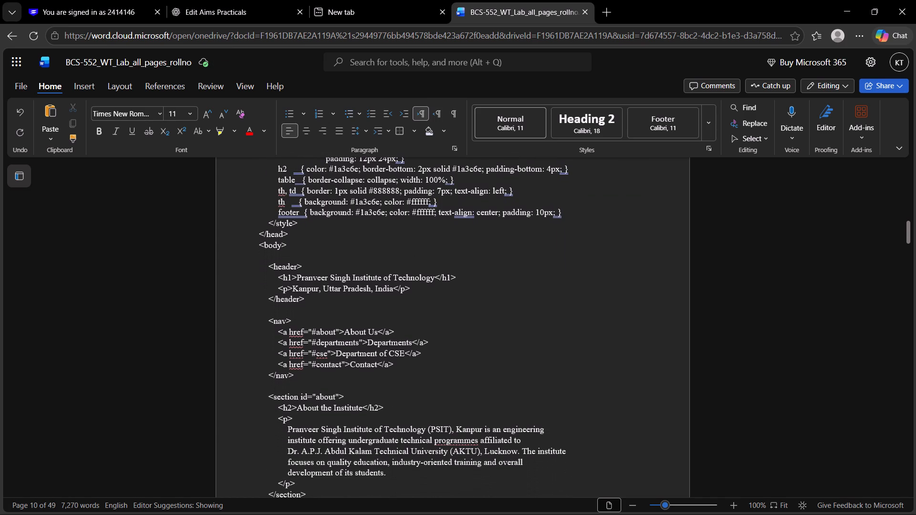
scroll(321, 438, down, 4)
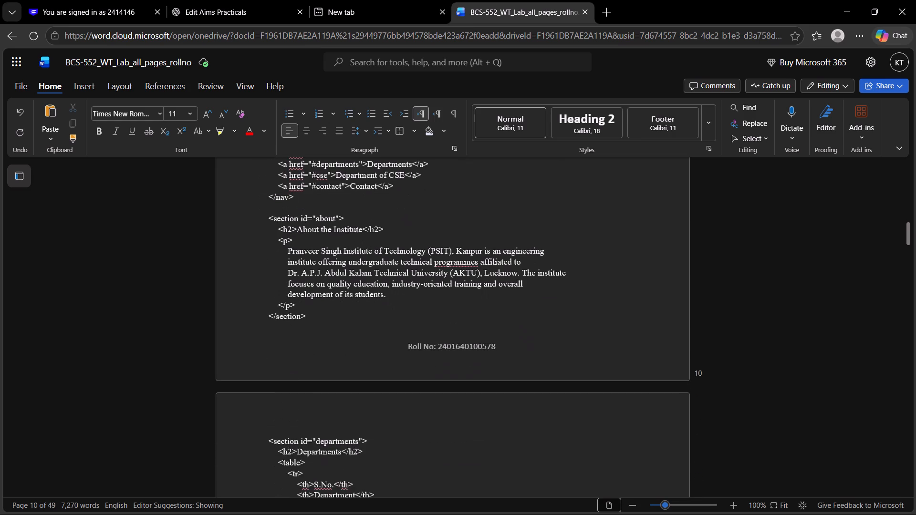
scroll(341, 424, down, 6)
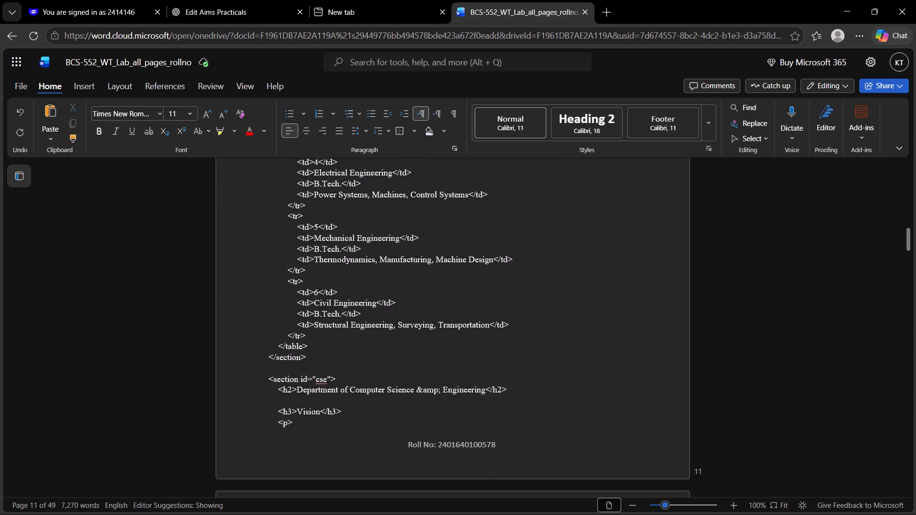
scroll(324, 428, down, 3)
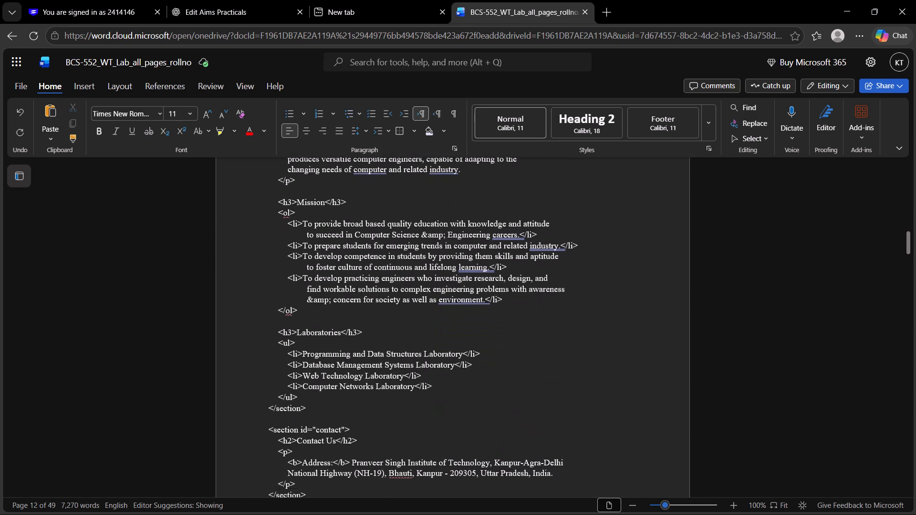
scroll(324, 428, down, 5)
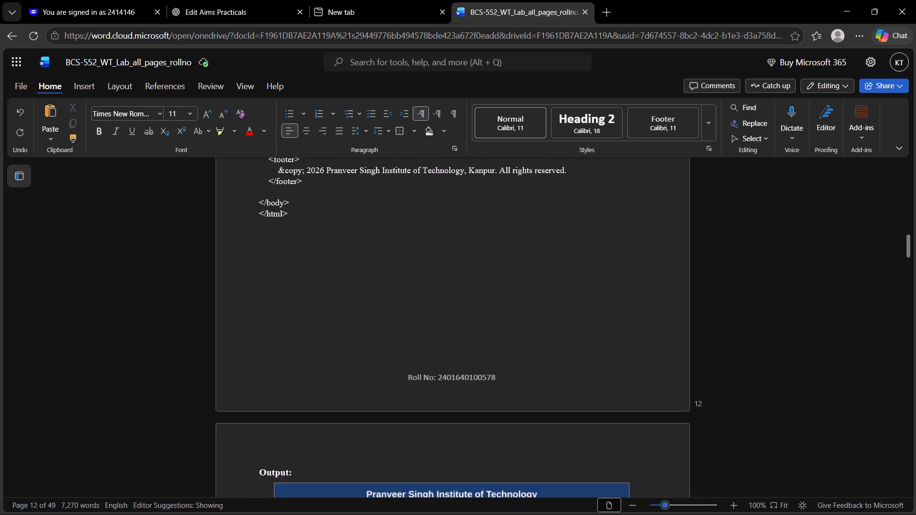
scroll(324, 428, down, 3)
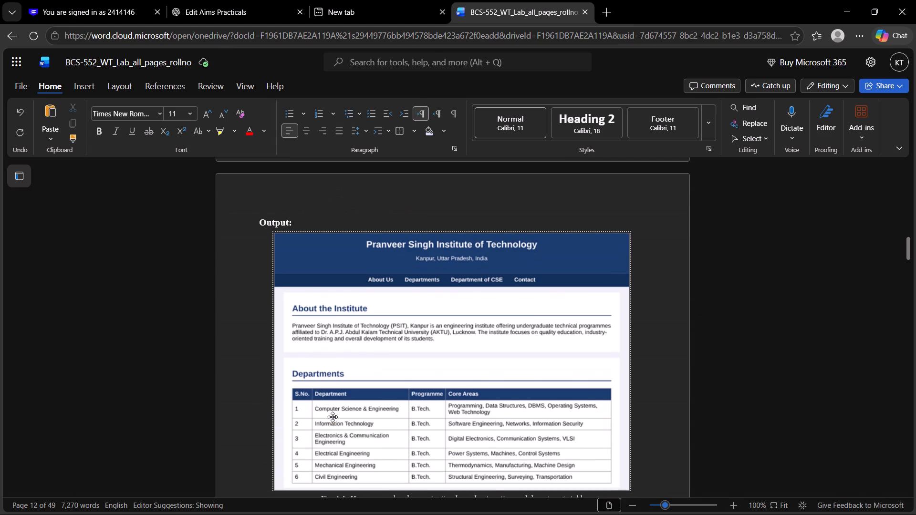
scroll(333, 417, down, 3)
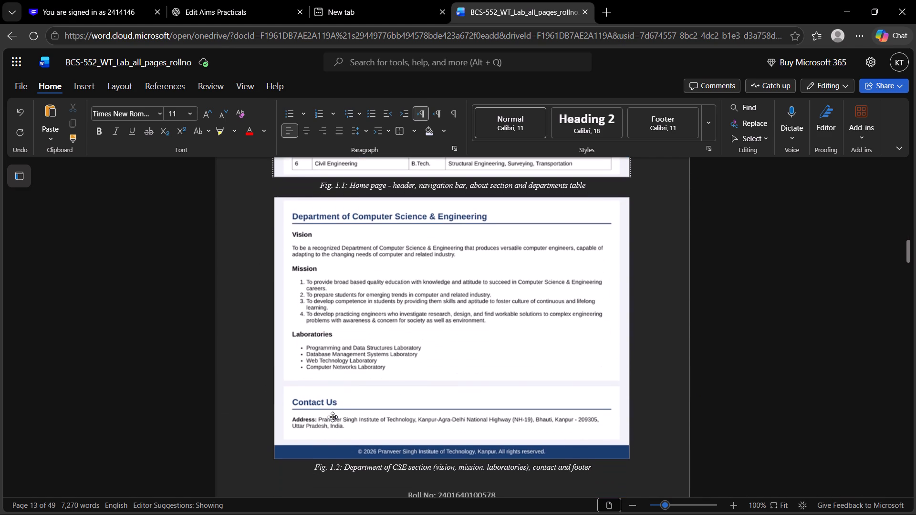
scroll(333, 417, down, 3)
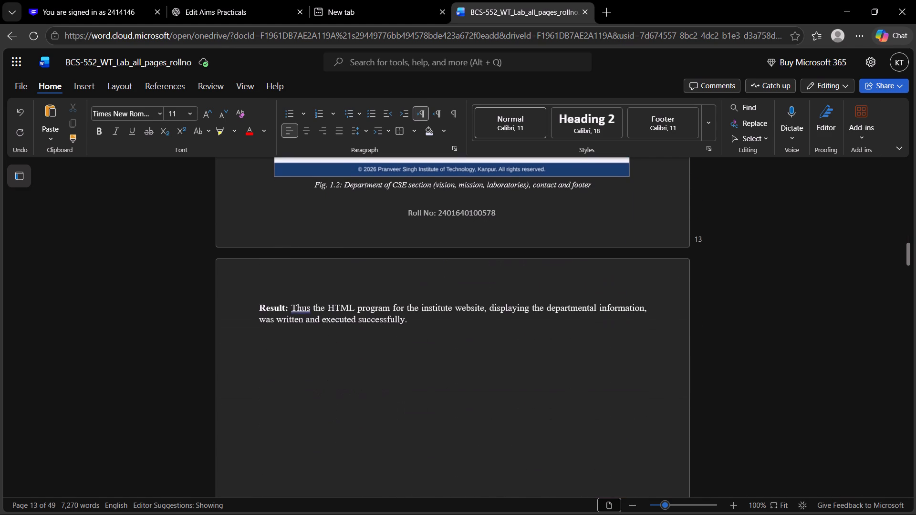
scroll(333, 417, down, 4)
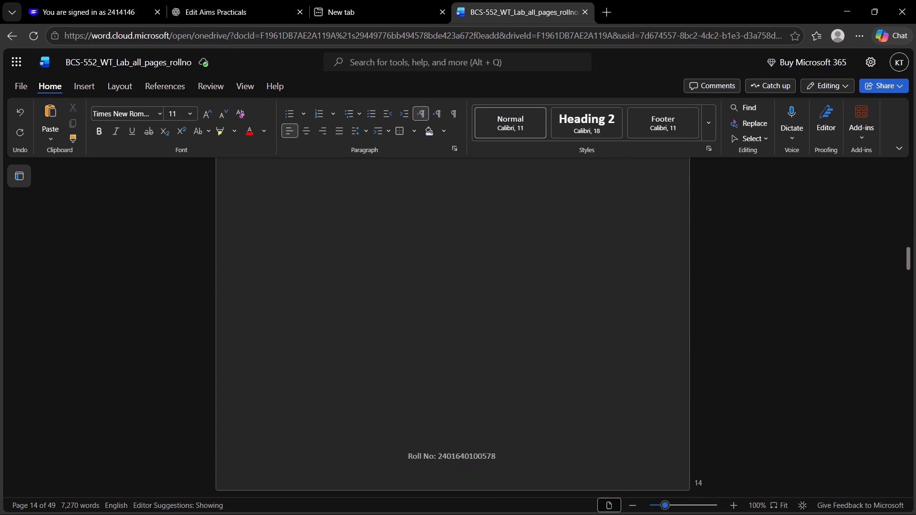
scroll(333, 417, down, 1)
scroll(333, 417, up, 1)
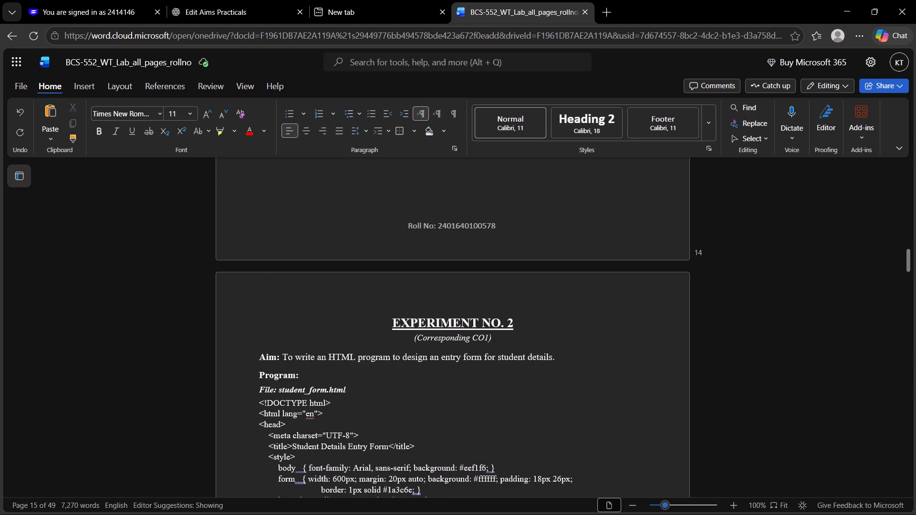
Delete the "(Corresponding CO1)" text under the Experiment No. 2 heading, keeping the empty line above the Aim.
drag(495, 341, 422, 350)
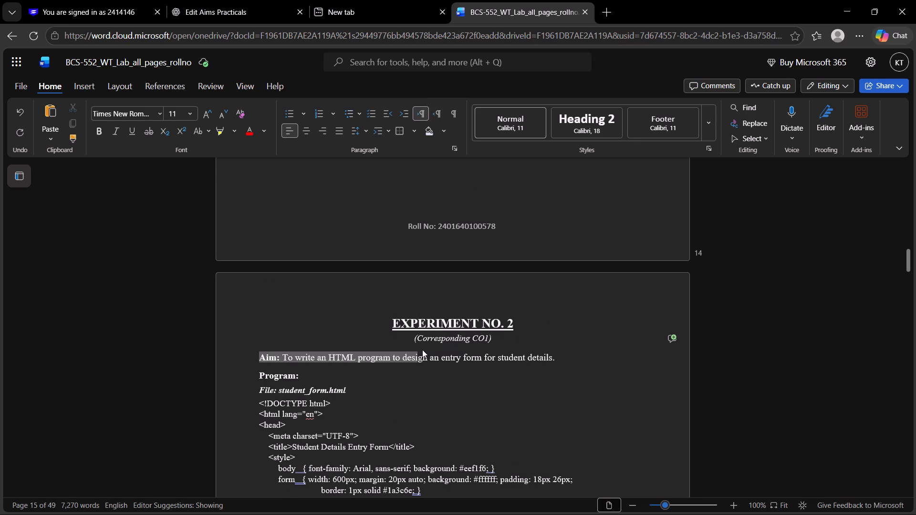
drag(422, 350, 423, 342)
key(BackSpace)
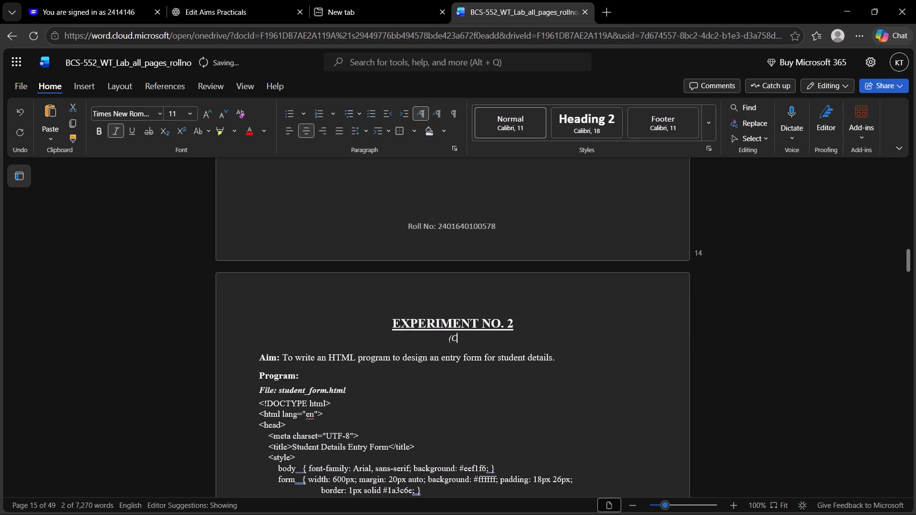
key(BackSpace)
key(BackSpace)
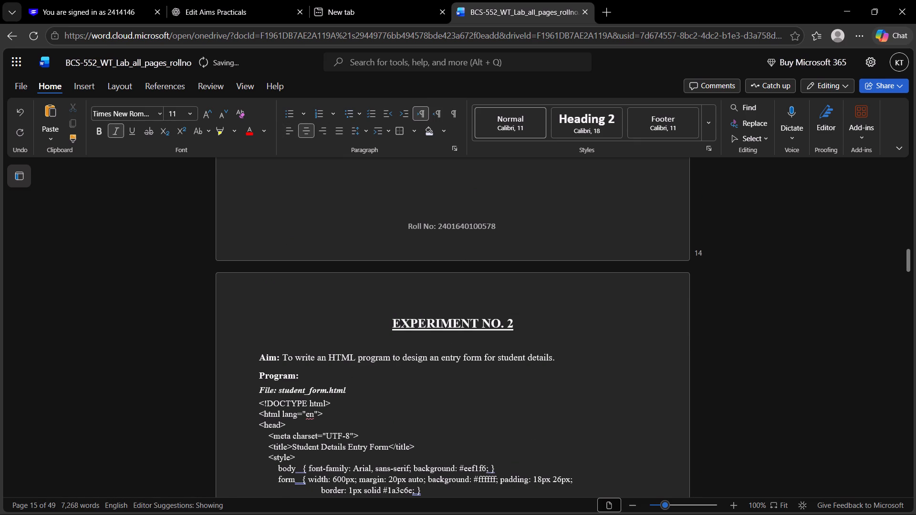
Replace the "File: student_form.html" line under Program in Experiment No. 2 with an empty line.
drag(351, 389, 259, 387)
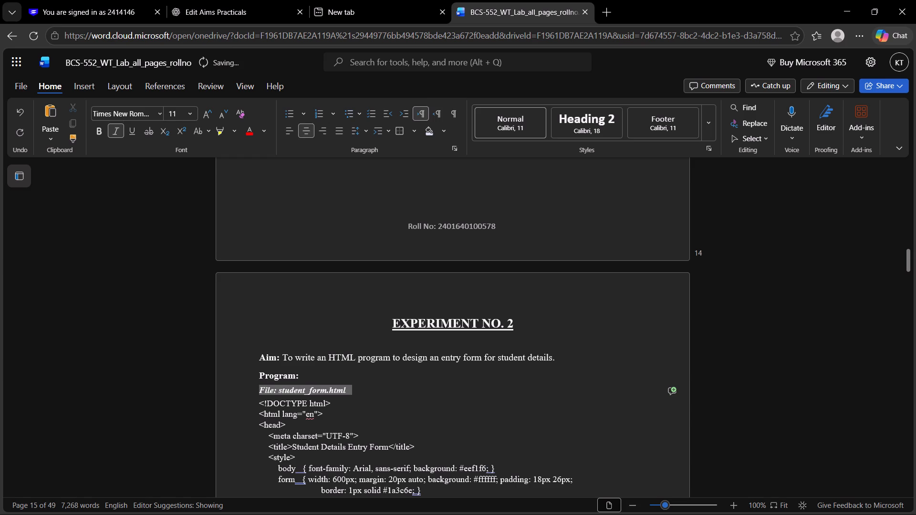
drag(259, 387, 257, 386)
key(BackSpace)
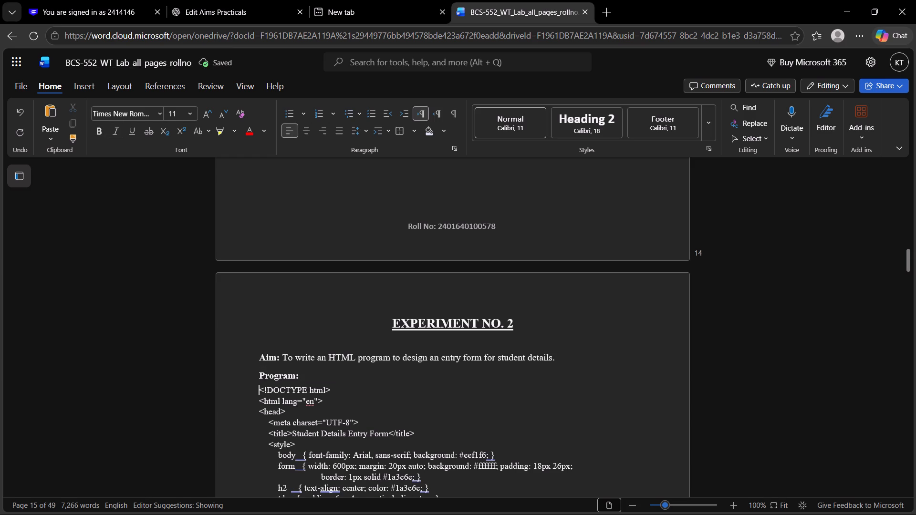
key(Return)
Look through the code, output and result pages of Experiment No. 2 up to the Experiment No. 3 heading.
scroll(331, 375, down, 1)
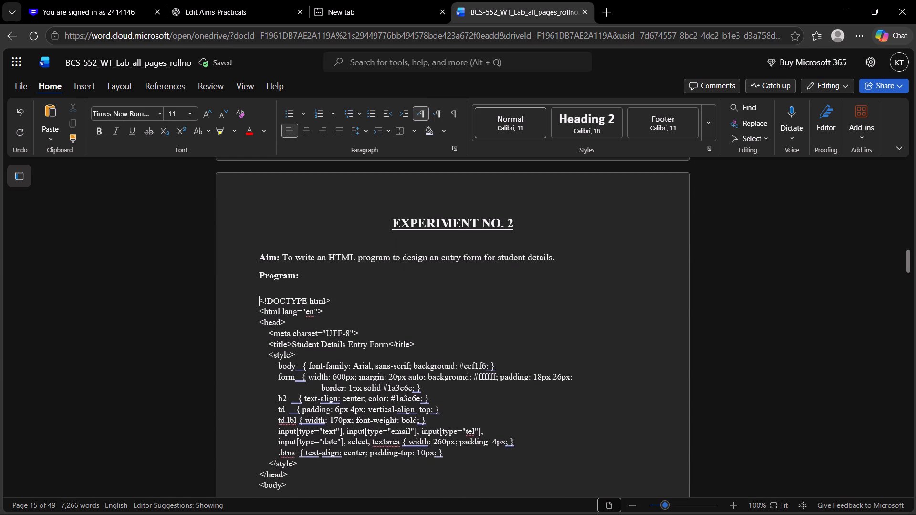
scroll(331, 375, down, 5)
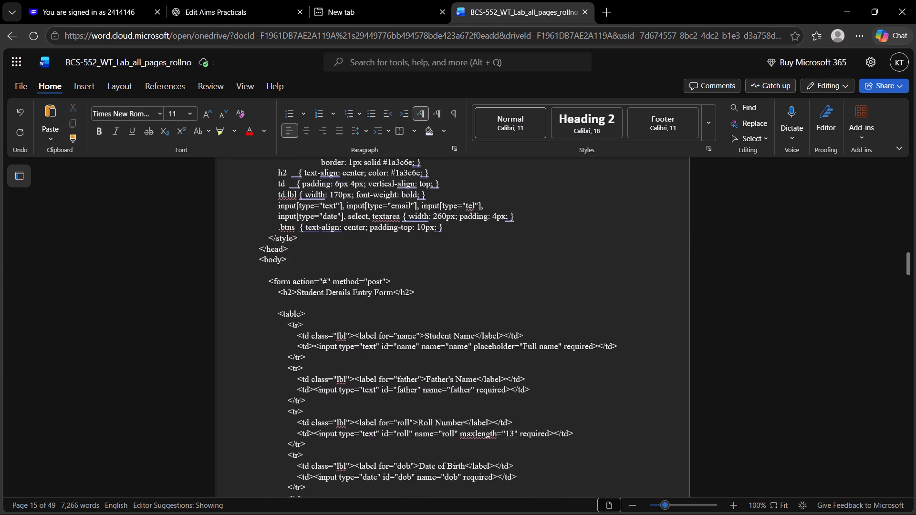
scroll(331, 375, down, 6)
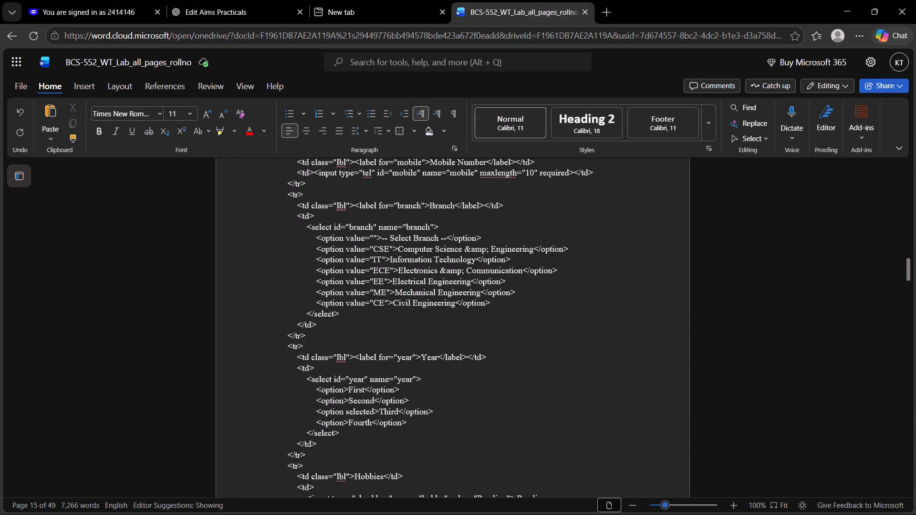
scroll(331, 375, down, 5)
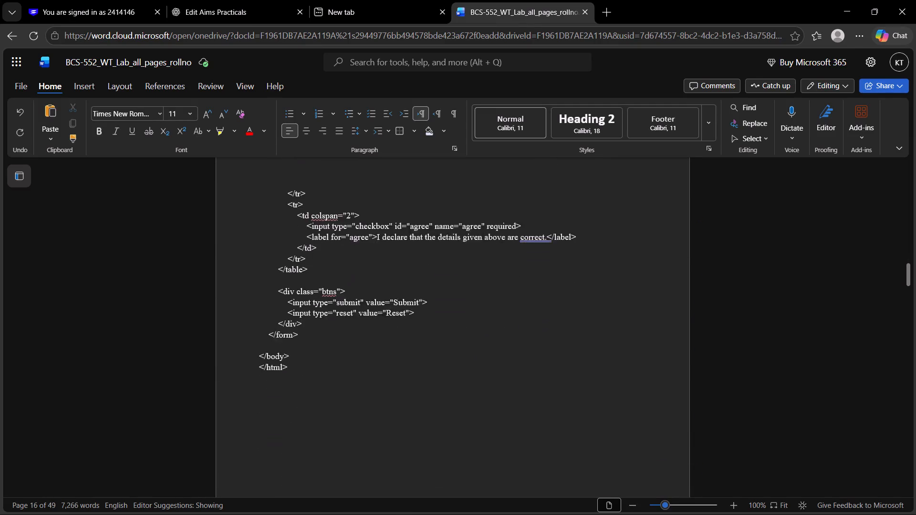
scroll(338, 366, down, 3)
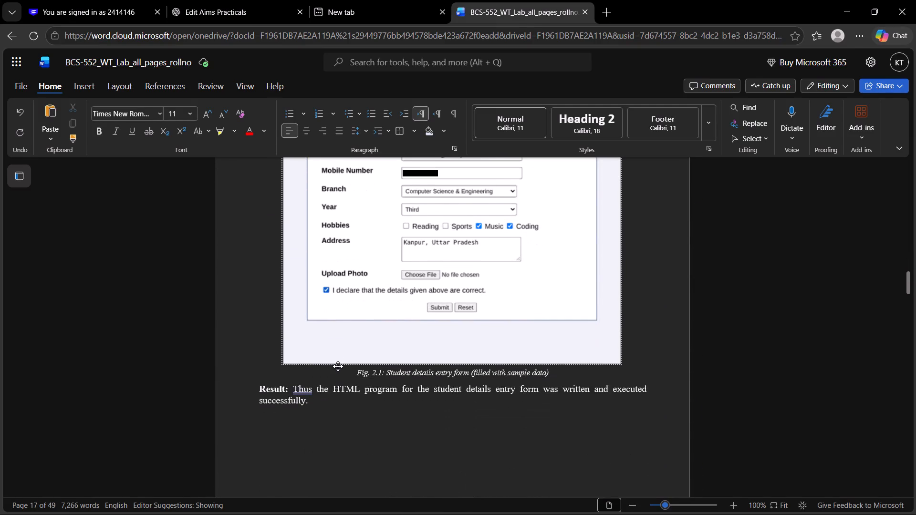
scroll(385, 377, down, 3)
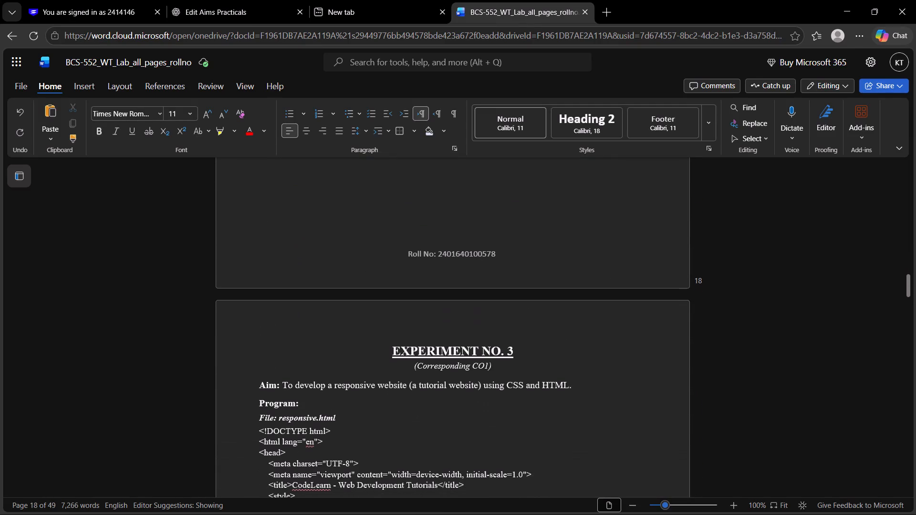
Delete the "(Corresponding CO1)" text under the Experiment No. 3 heading, keeping the empty line above the Aim.
drag(493, 367, 434, 367)
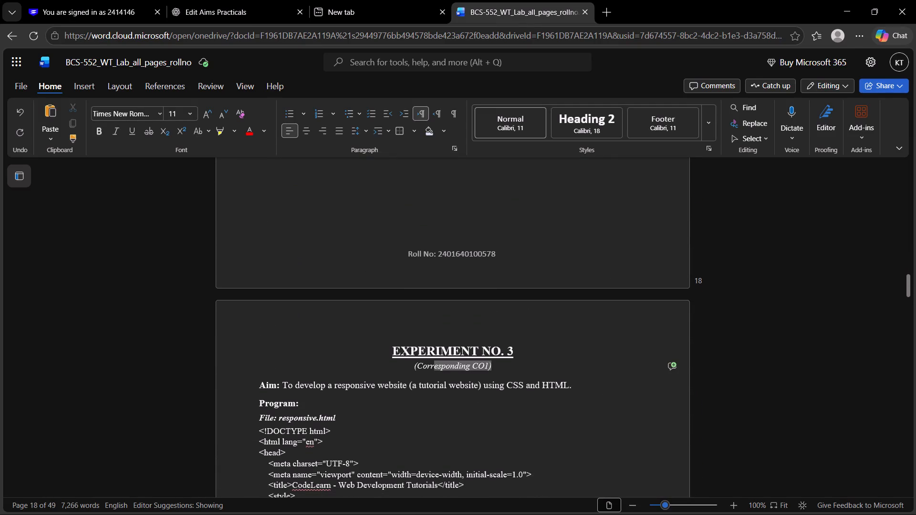
drag(434, 367, 416, 369)
key(BackSpace)
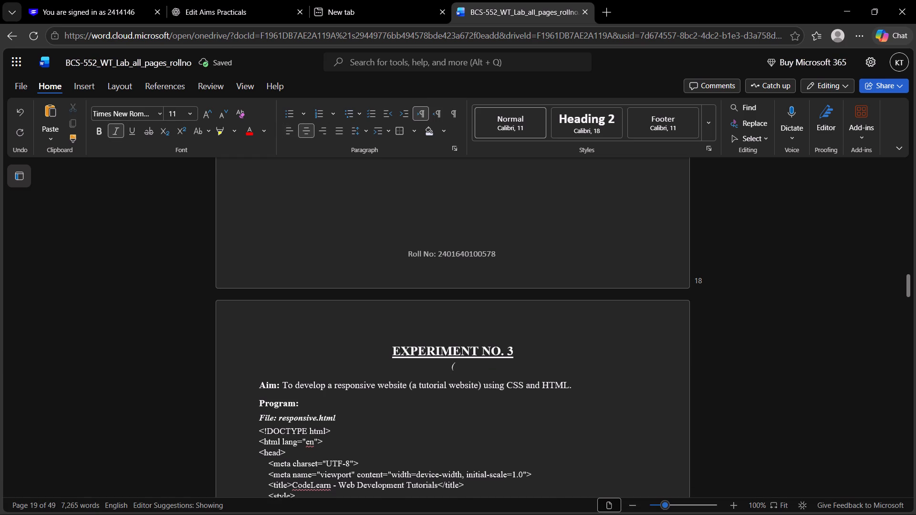
key(BackSpace)
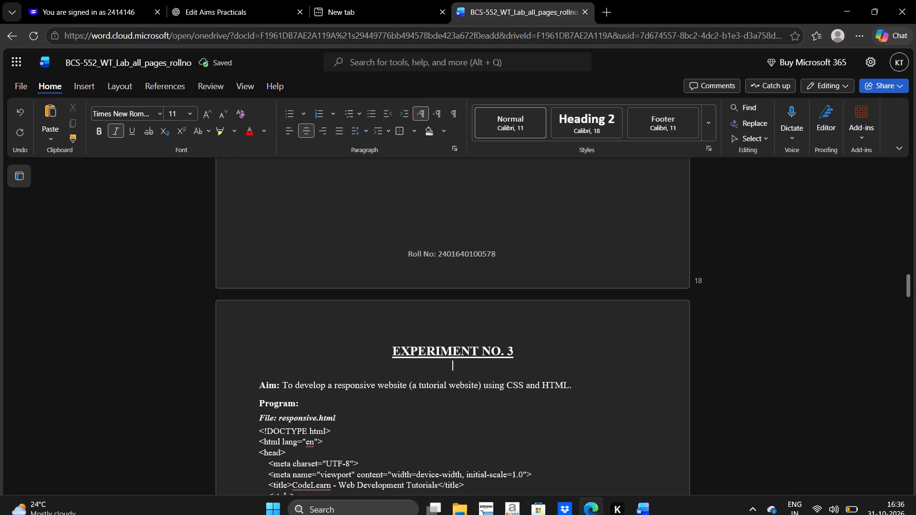
Delete the whole "File: responsive.html" line under Program in Experiment No. 3.
scroll(390, 387, down, 2)
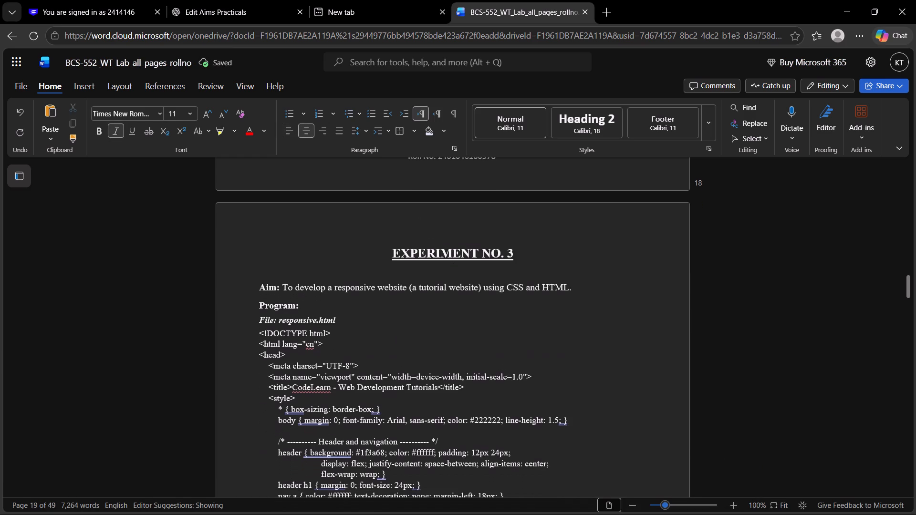
drag(339, 319, 269, 319)
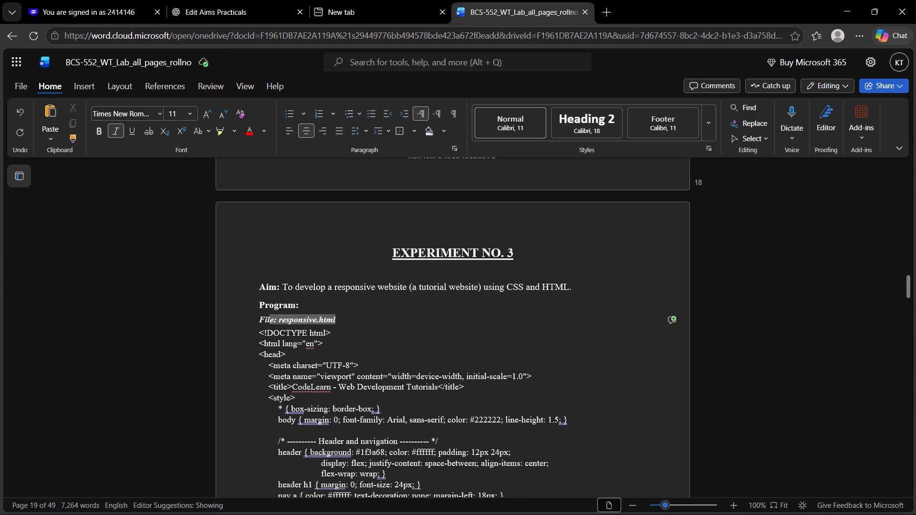
drag(269, 319, 258, 318)
key(BackSpace)
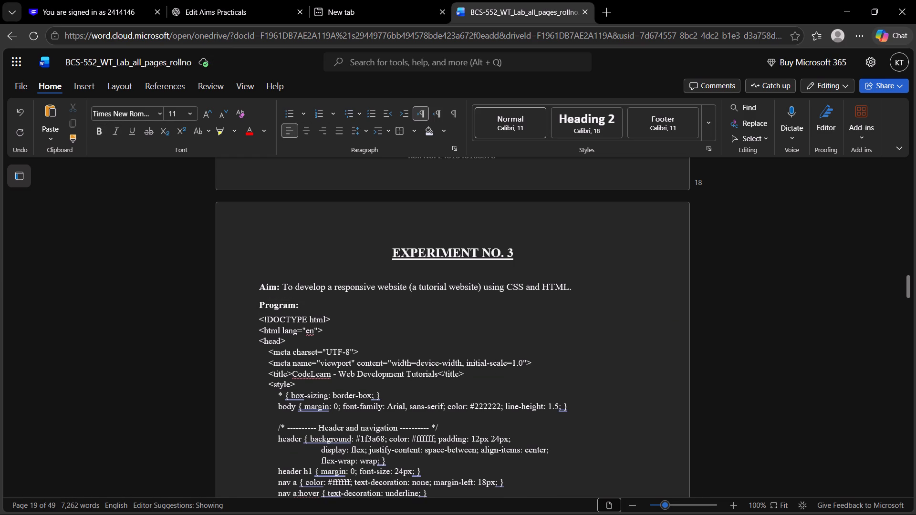
Look through the code, output and result pages of Experiment No. 3 up to the Experiment No. 4 heading.
scroll(284, 319, down, 2)
scroll(325, 358, down, 2)
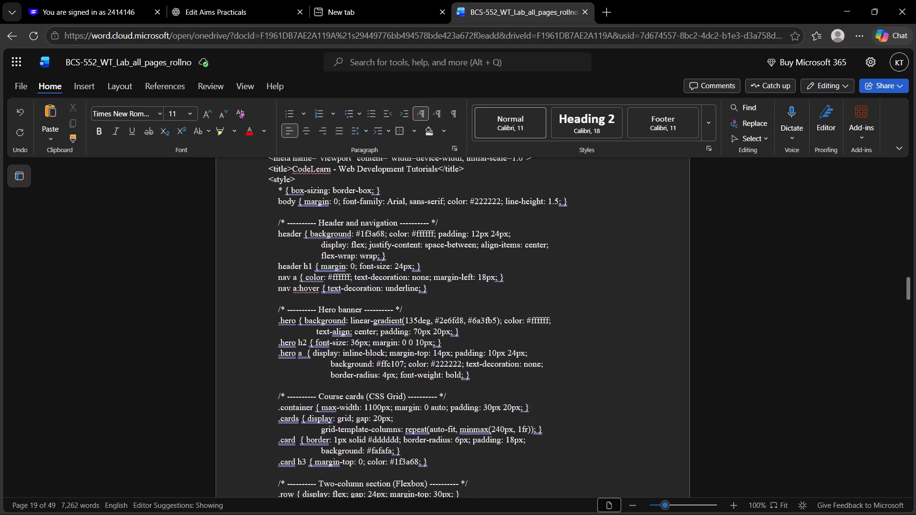
scroll(325, 358, down, 5)
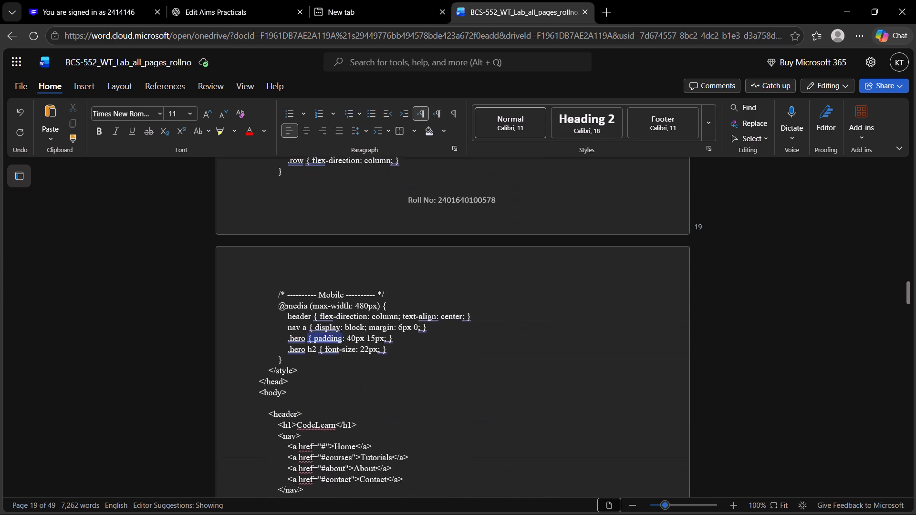
scroll(331, 348, down, 4)
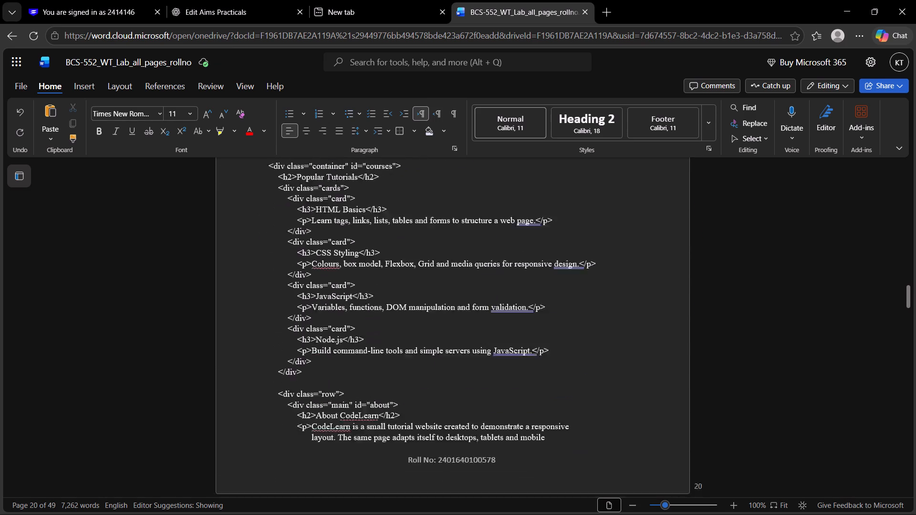
scroll(331, 348, down, 5)
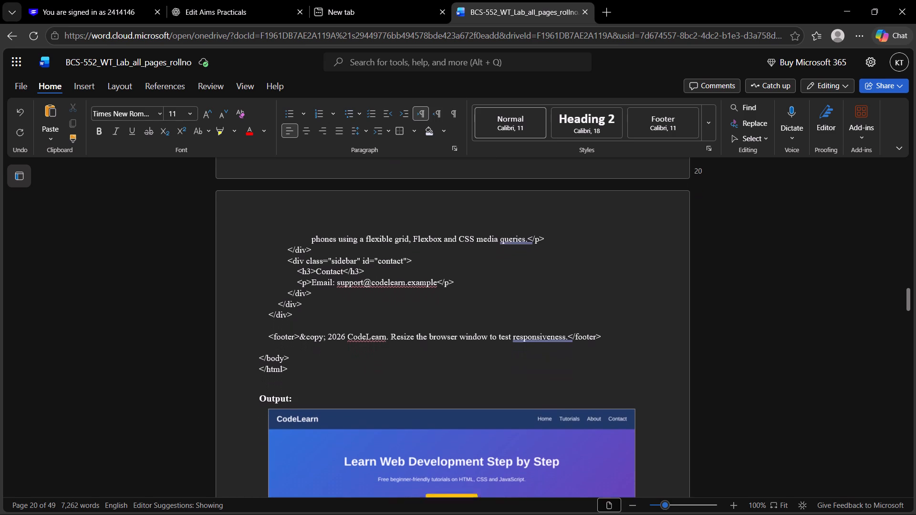
scroll(331, 368, down, 5)
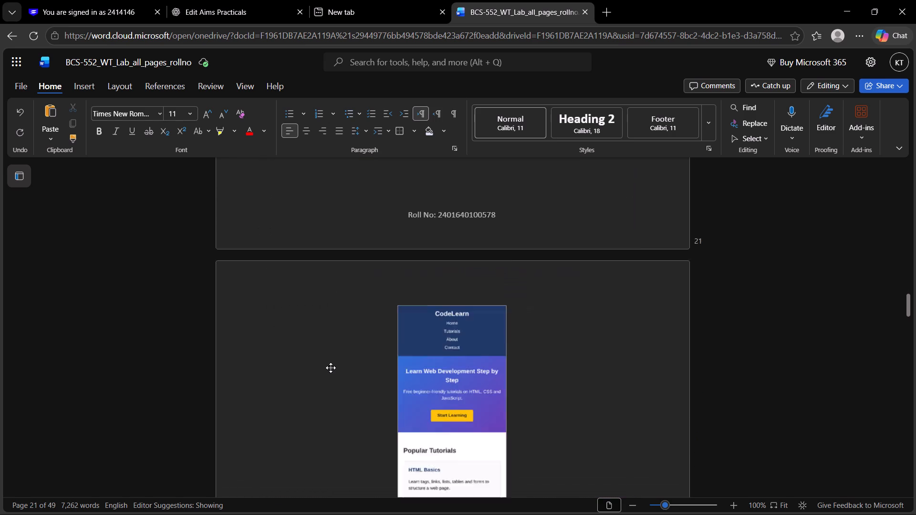
scroll(331, 368, down, 4)
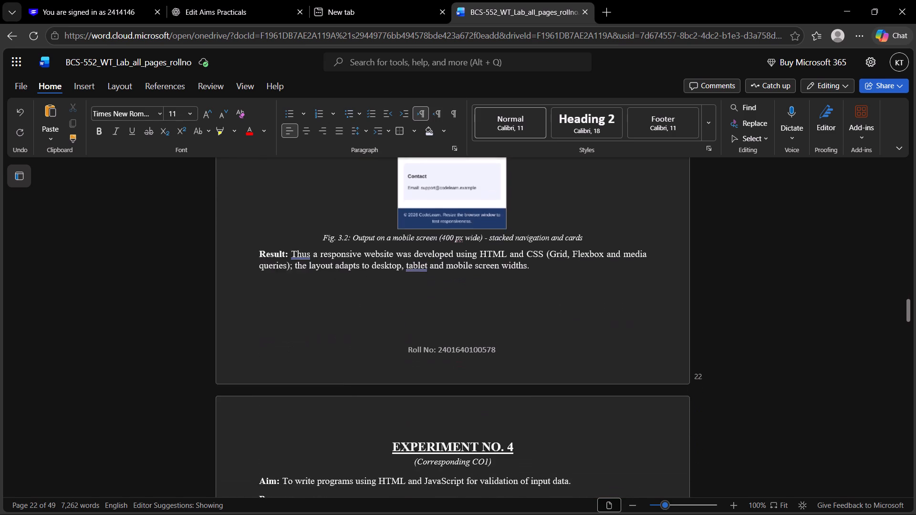
Replace the "(Corresponding CO1)" line under the Experiment No. 4 heading with an empty line above the Aim.
scroll(331, 368, down, 1)
drag(495, 323, 441, 324)
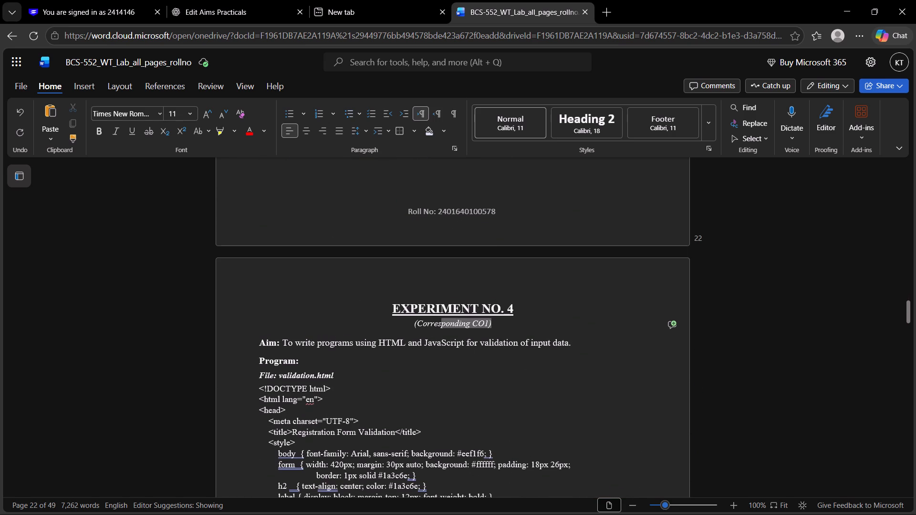
drag(441, 324, 415, 325)
key(BackSpace)
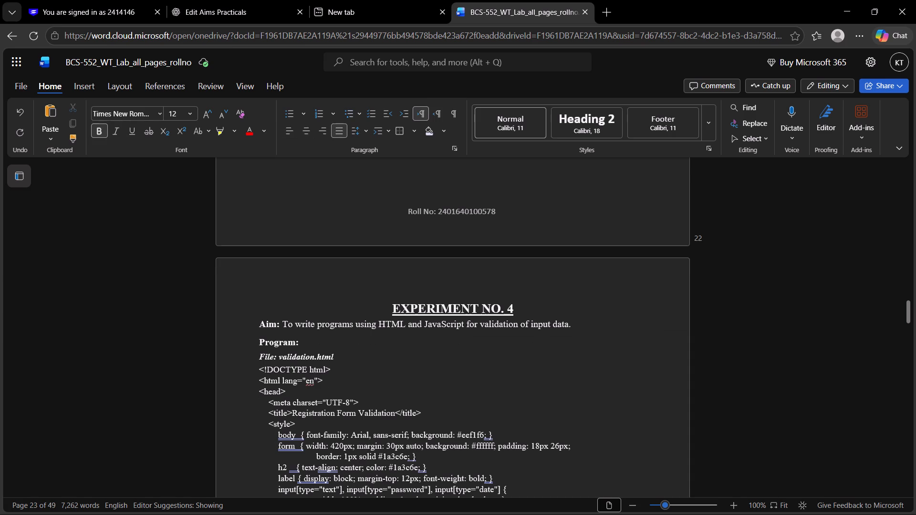
key(Return)
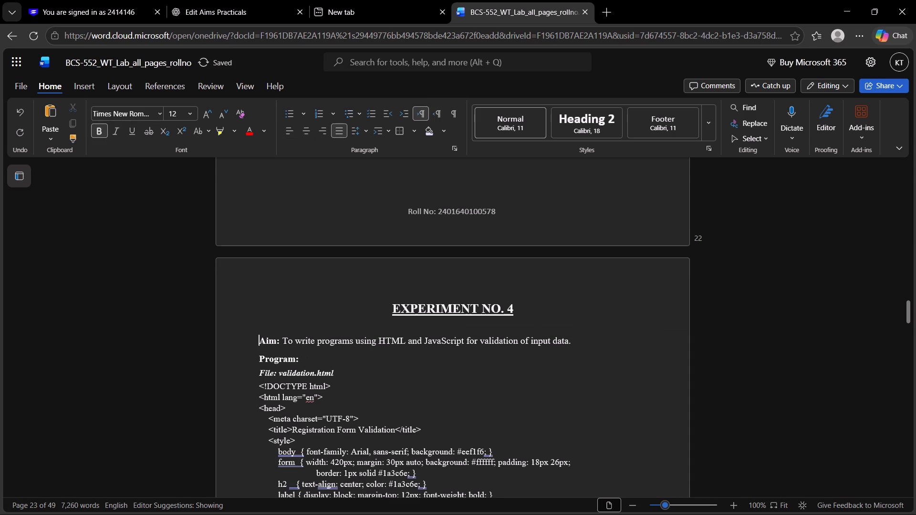
Delete the "File: validation.html" line in Experiment No. 4, leaving no empty line between Program and the code.
scroll(449, 340, down, 1)
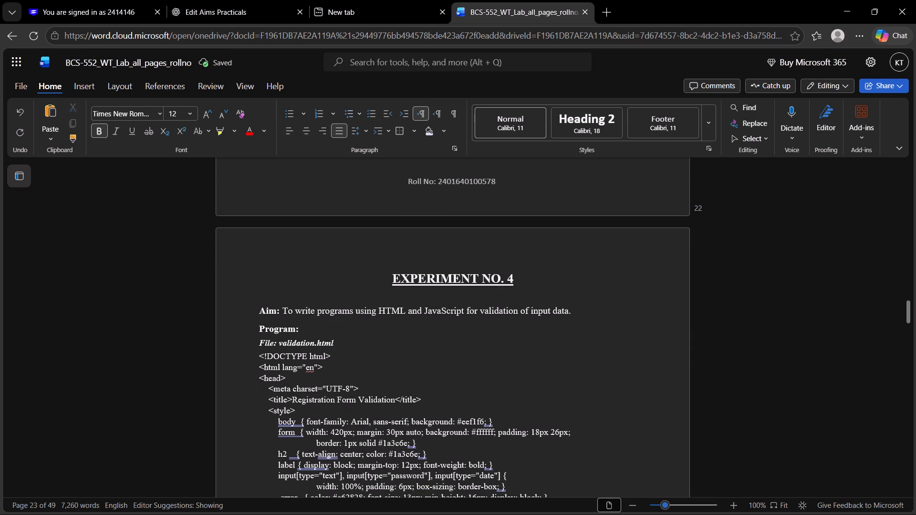
drag(338, 342, 253, 342)
key(BackSpace)
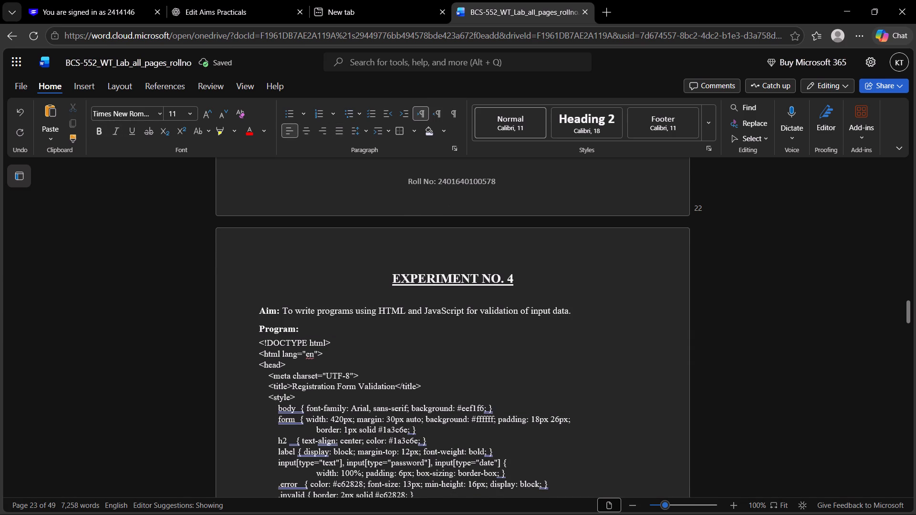
key(Return)
scroll(291, 344, down, 2)
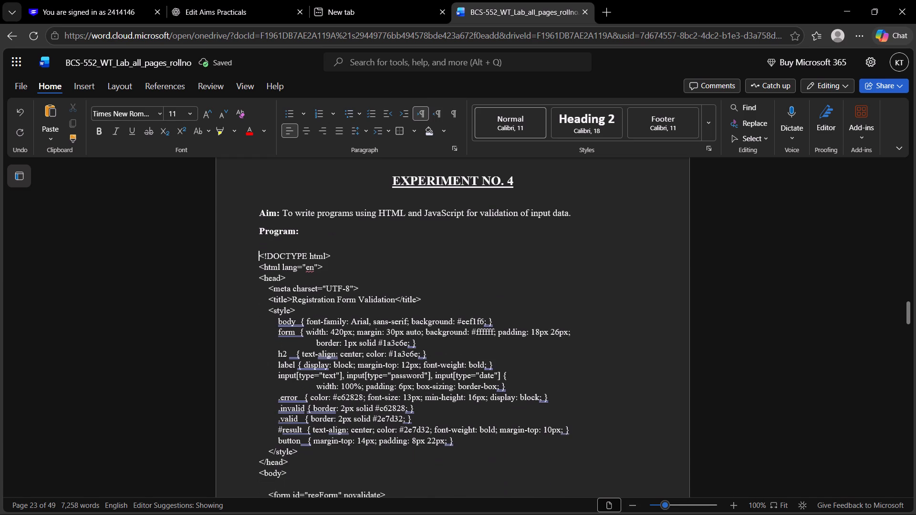
click(273, 244)
key(BackSpace)
key(BackSpace)
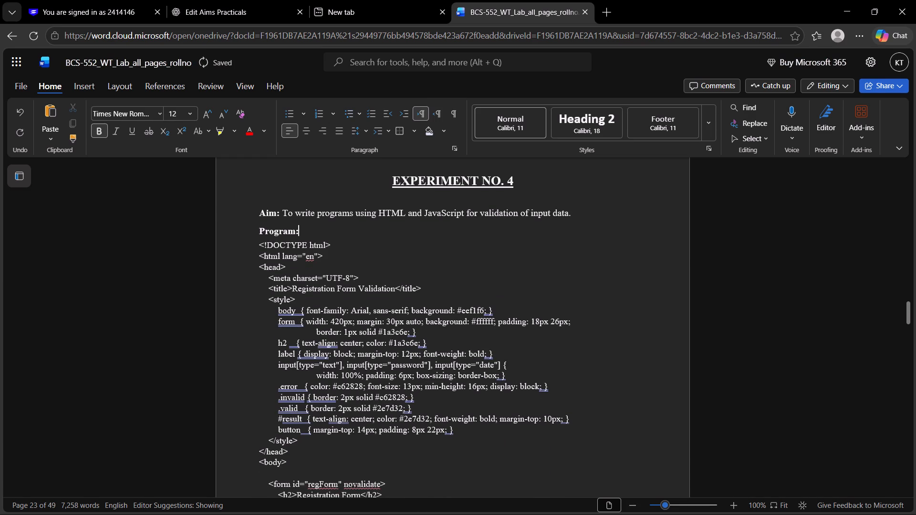
Look through the code, output and result pages of Experiment No. 4 up to the Experiment No. 5 heading.
scroll(291, 290, down, 3)
scroll(266, 365, down, 3)
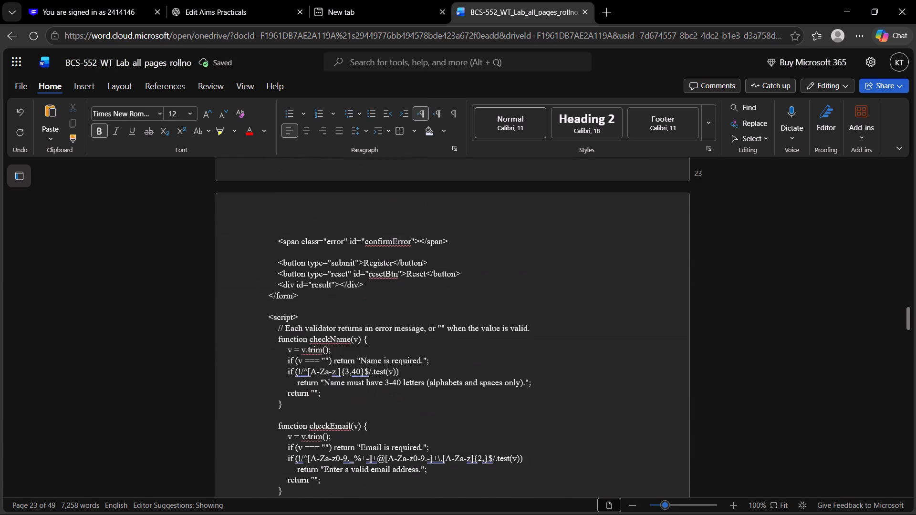
scroll(266, 365, down, 1)
scroll(312, 348, down, 3)
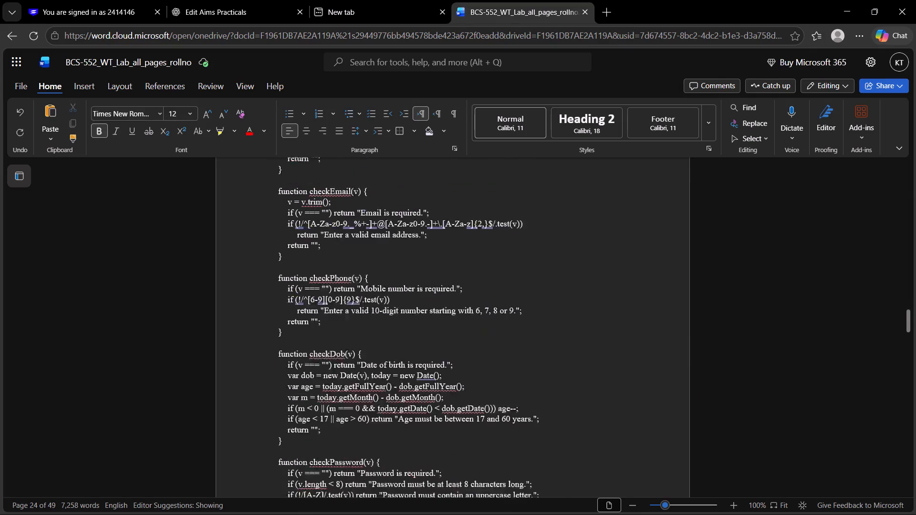
scroll(346, 348, down, 1)
scroll(320, 386, down, 2)
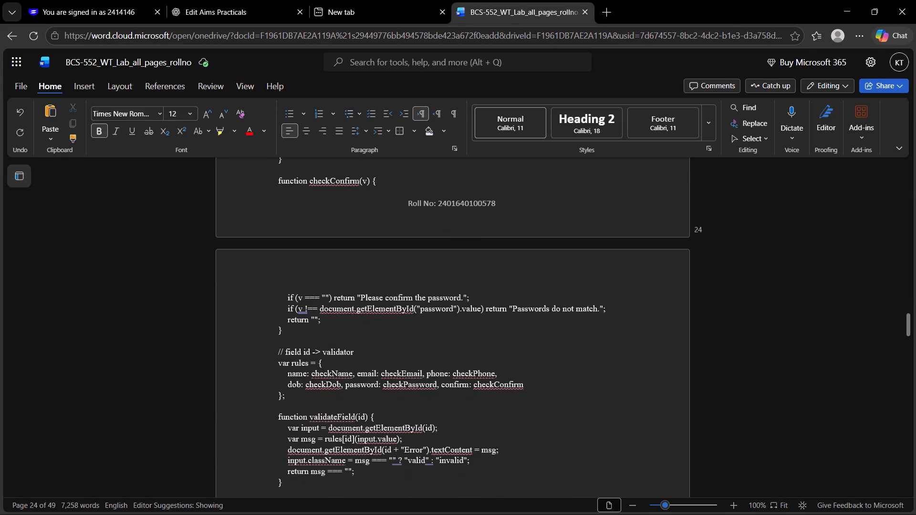
scroll(352, 353, down, 4)
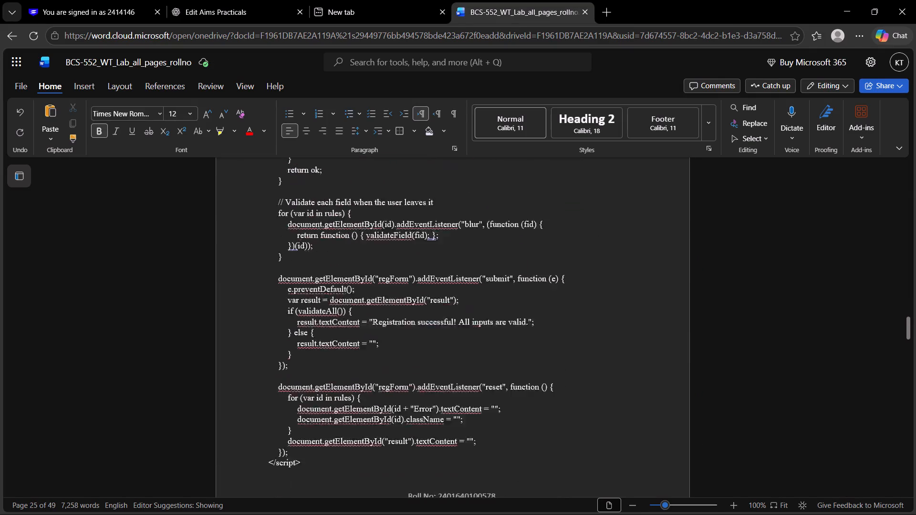
scroll(352, 353, down, 6)
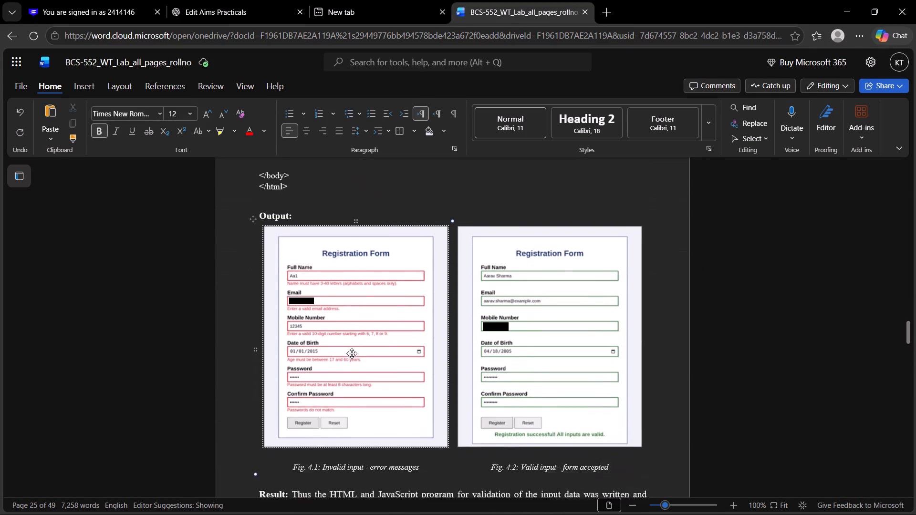
scroll(352, 353, down, 6)
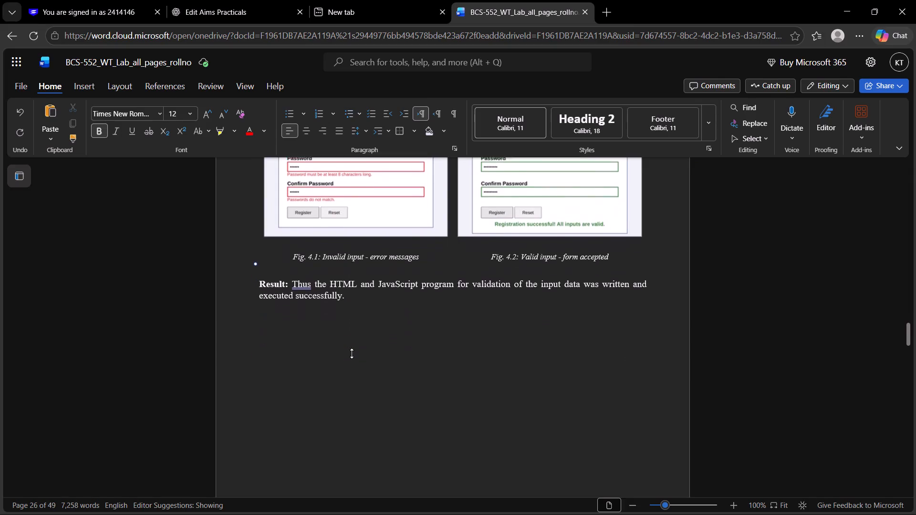
scroll(352, 353, down, 3)
Delete the whole "(Corresponding CO1)" line under the Experiment No. 5 heading.
scroll(445, 264, up, 1)
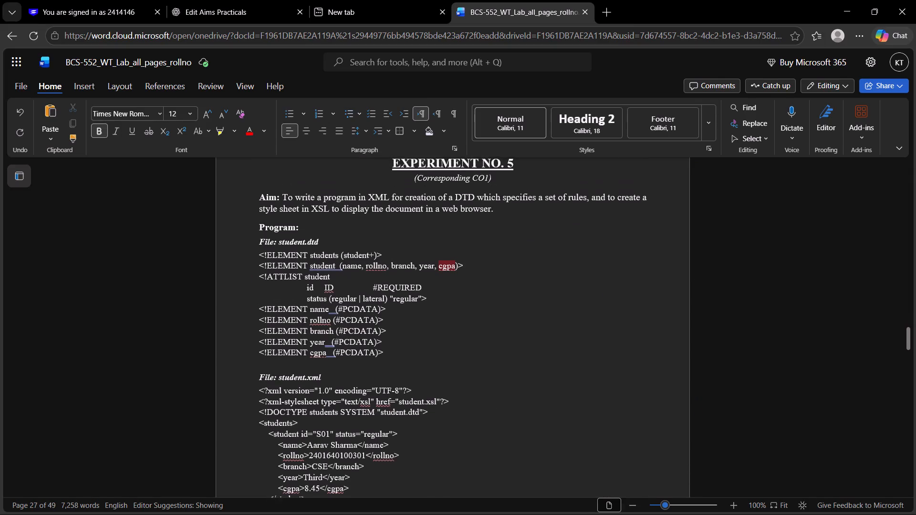
scroll(445, 264, up, 1)
drag(496, 176, 411, 179)
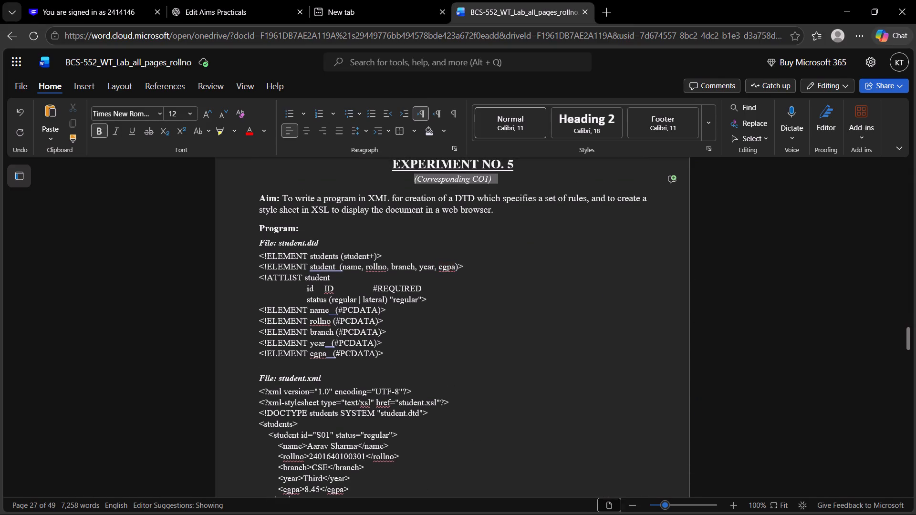
drag(411, 179, 411, 179)
key(BackSpace)
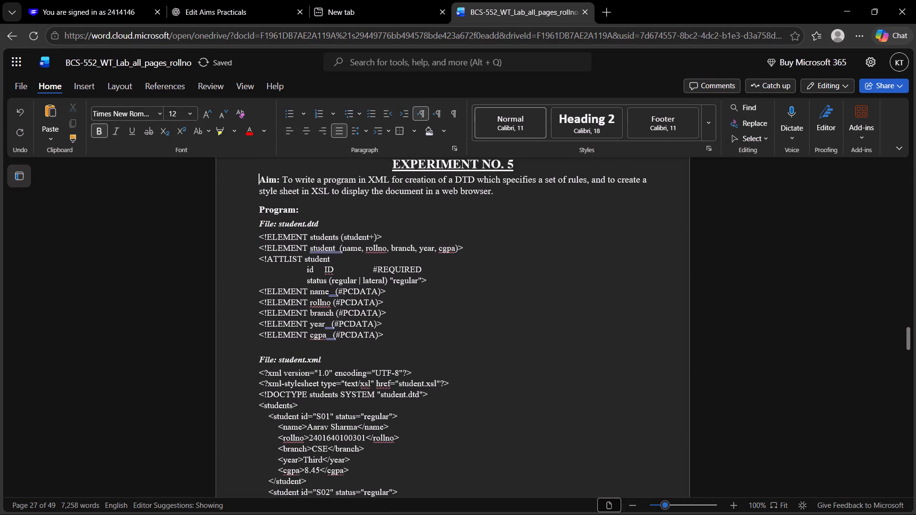
Delete the "File: student.dtd" line in Experiment No. 5, leaving no empty line between Program and the code.
drag(323, 224, 267, 224)
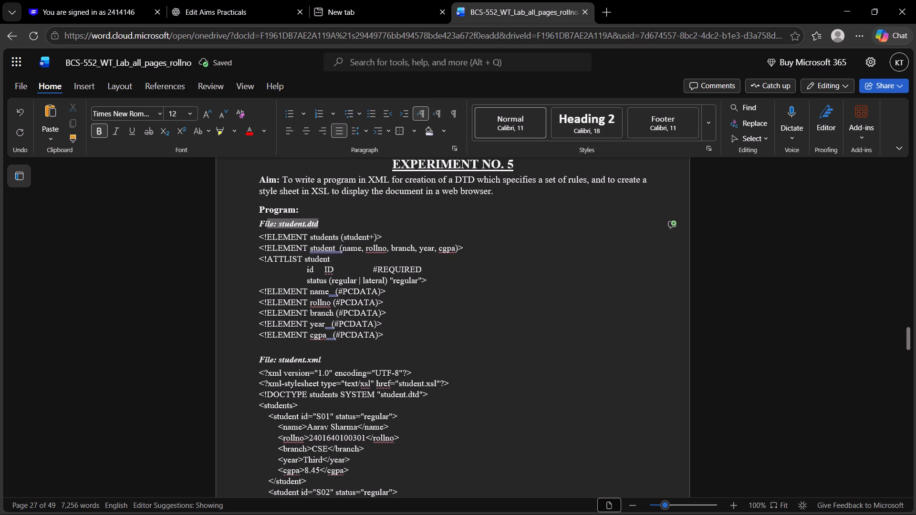
drag(267, 224, 262, 223)
key(BackSpace)
key(BackSpace)
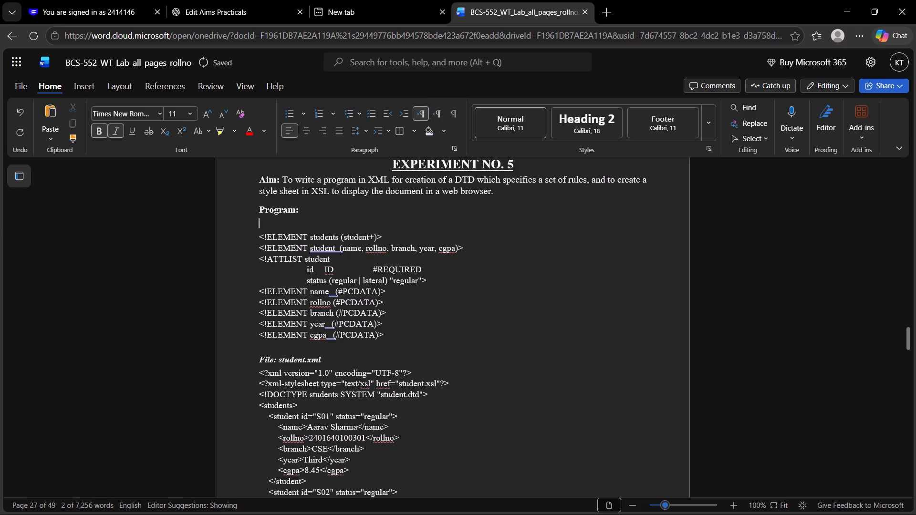
key(BackSpace)
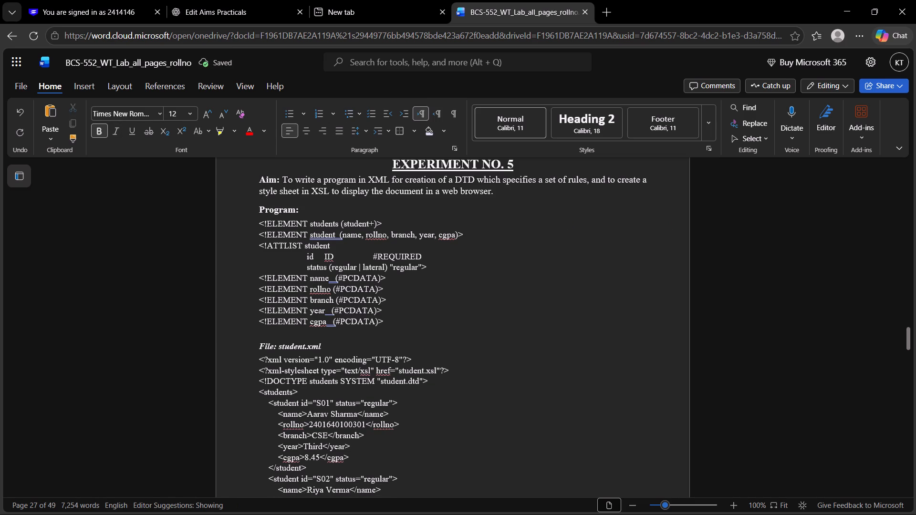
Insert an empty line between the Experiment No. 5 heading and the Aim.
click(259, 179)
key(Return)
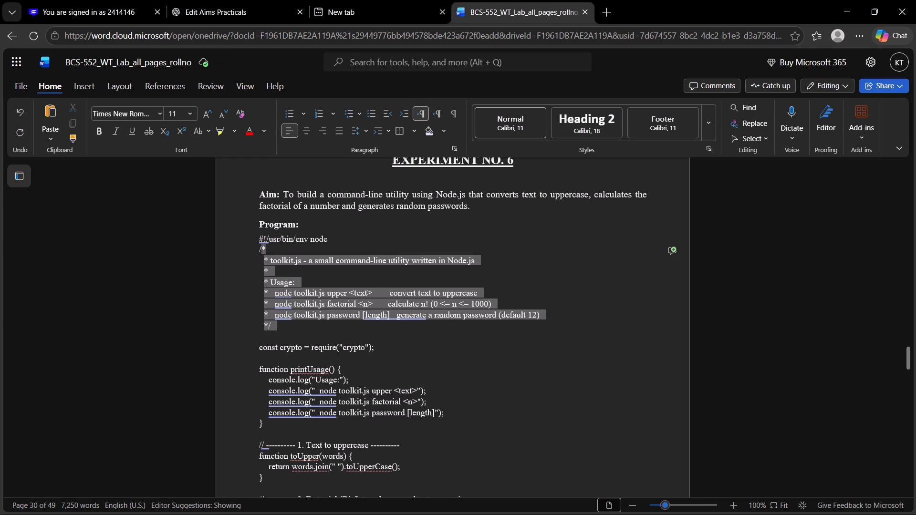
Delete the toolkit.js description and usage comment block below "#!/usr/bin/env node" in the Experiment No. 6 program.
drag(261, 252, 257, 251)
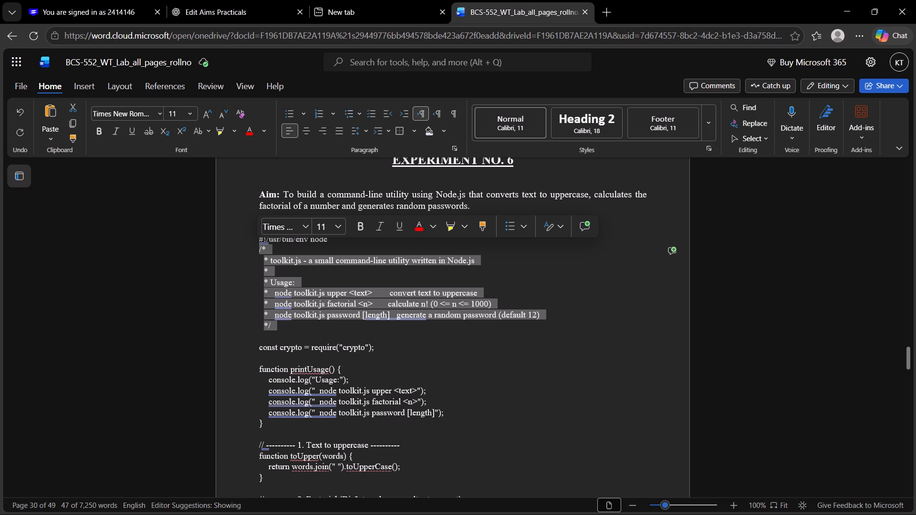
key(BackSpace)
scroll(316, 335, down, 4)
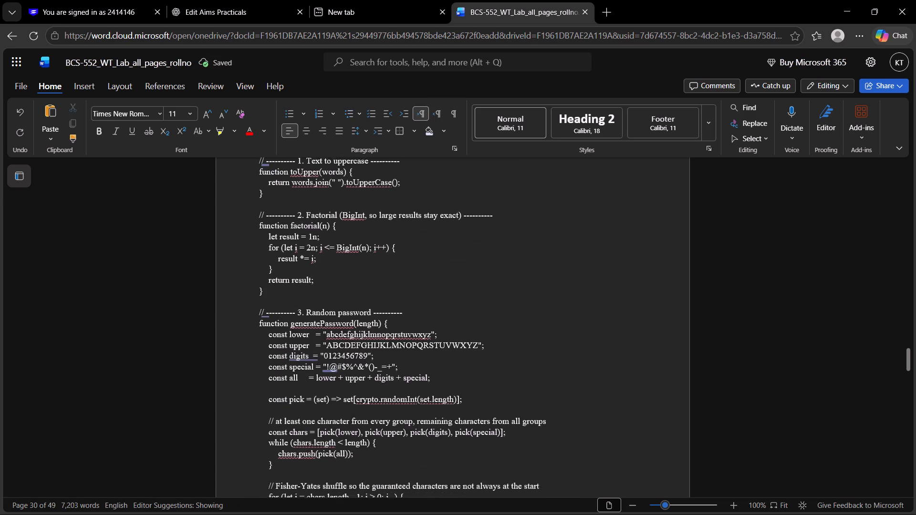
Replace the "(Corresponding CO2)" line under the Experiment No. 7 heading with an empty line above the Aim.
scroll(316, 335, down, 9)
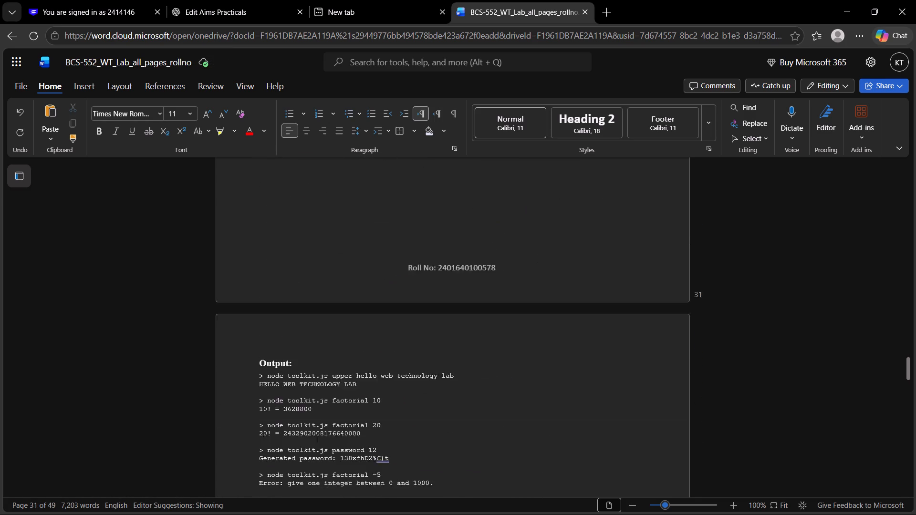
scroll(354, 331, down, 2)
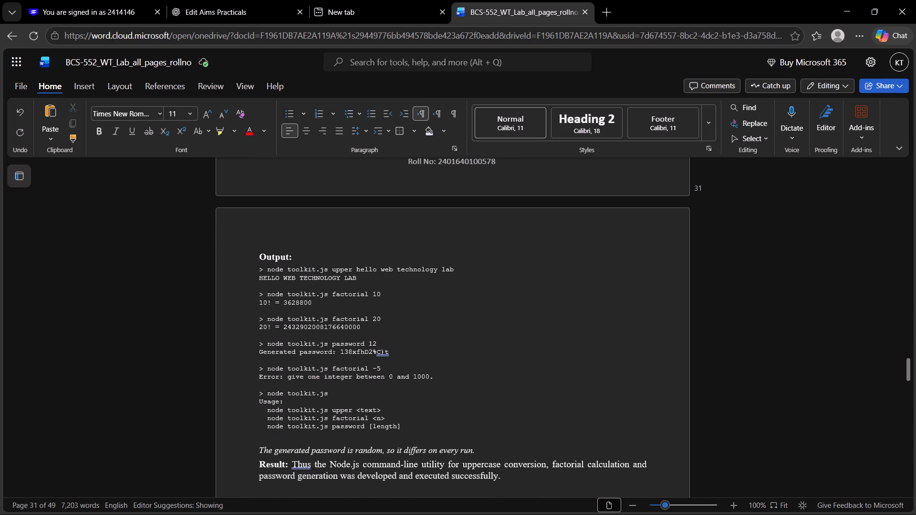
scroll(354, 331, down, 4)
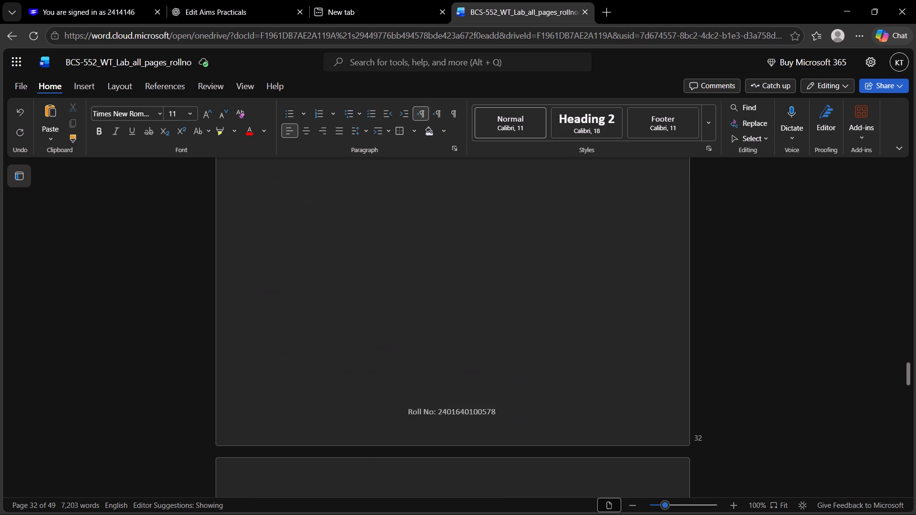
scroll(354, 331, down, 3)
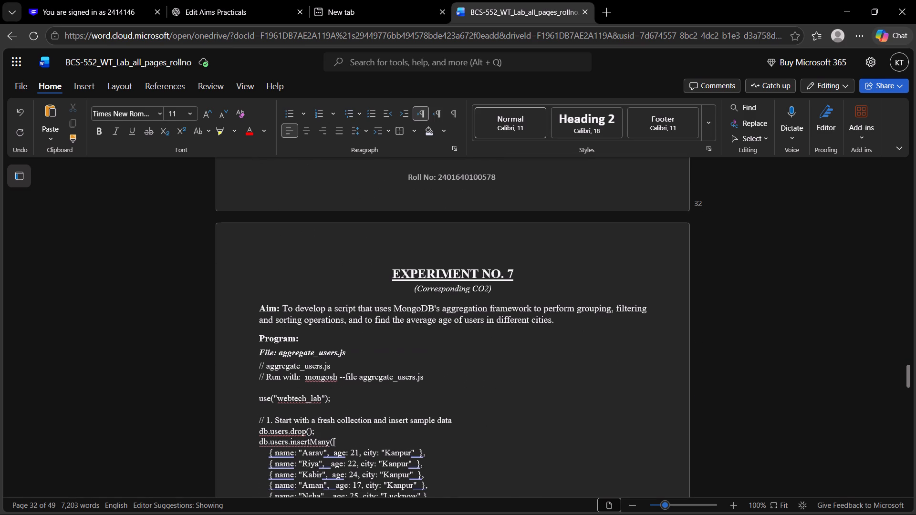
drag(493, 288, 414, 289)
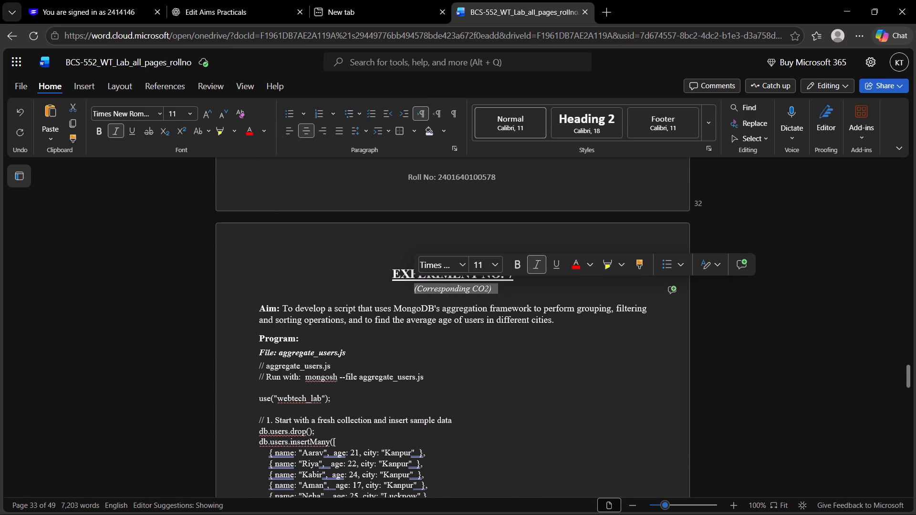
key(BackSpace)
key(Return)
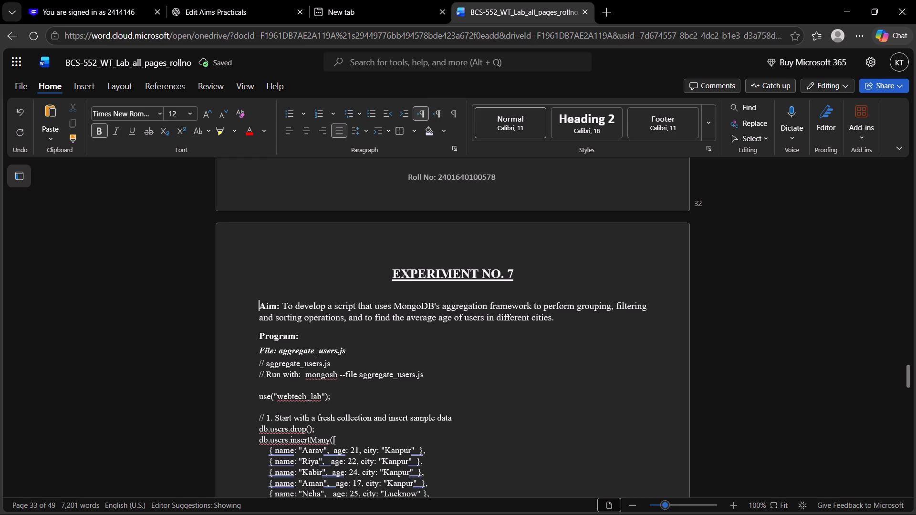
Delete the "File: aggregate_users.js" line below Program in Experiment No. 7.
drag(348, 352, 279, 352)
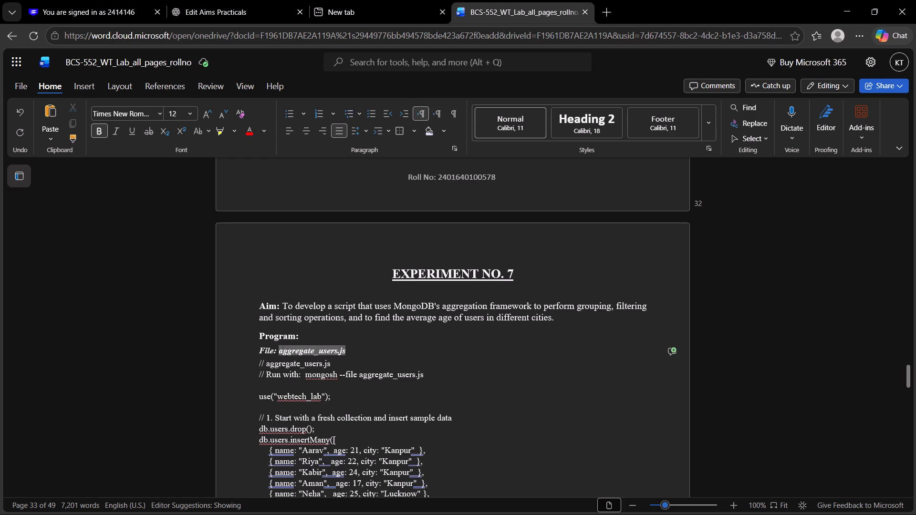
drag(279, 352, 260, 351)
key(BackSpace)
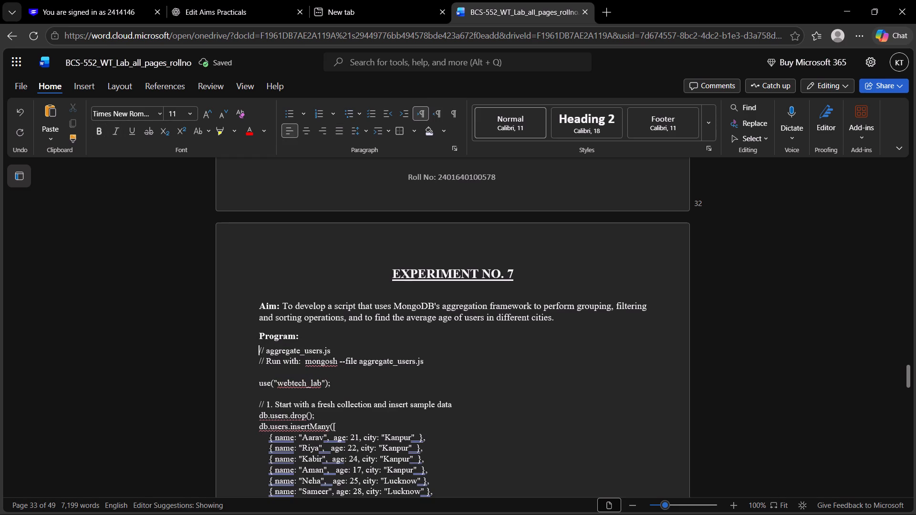
Look through the Experiment No. 7 program code and its comments.
scroll(323, 390, down, 2)
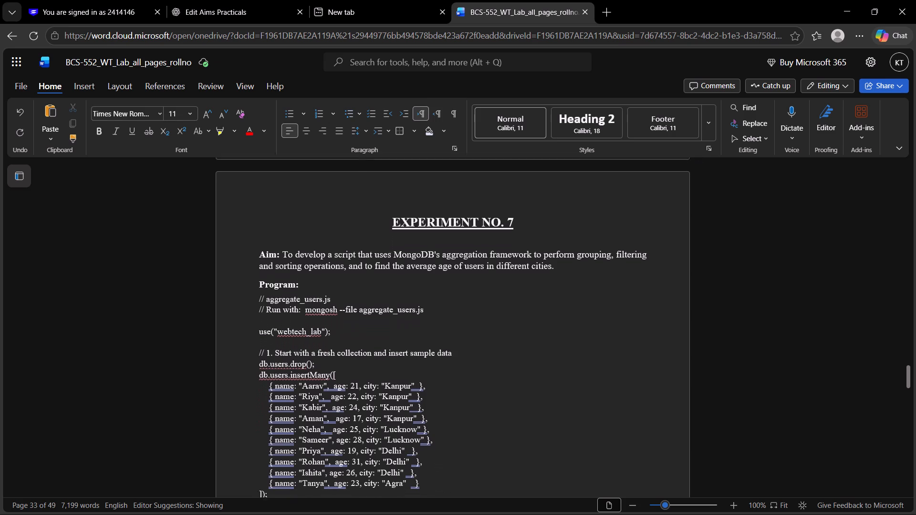
scroll(332, 380, down, 4)
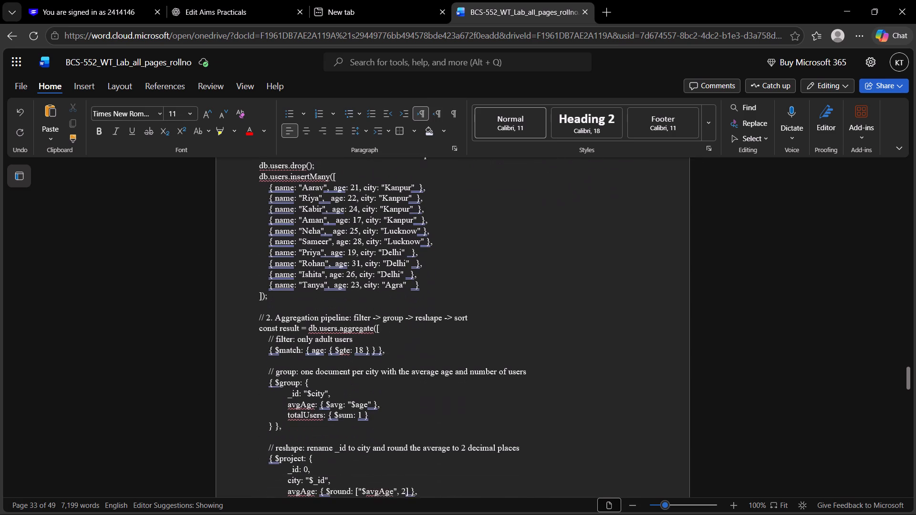
scroll(332, 380, up, 1)
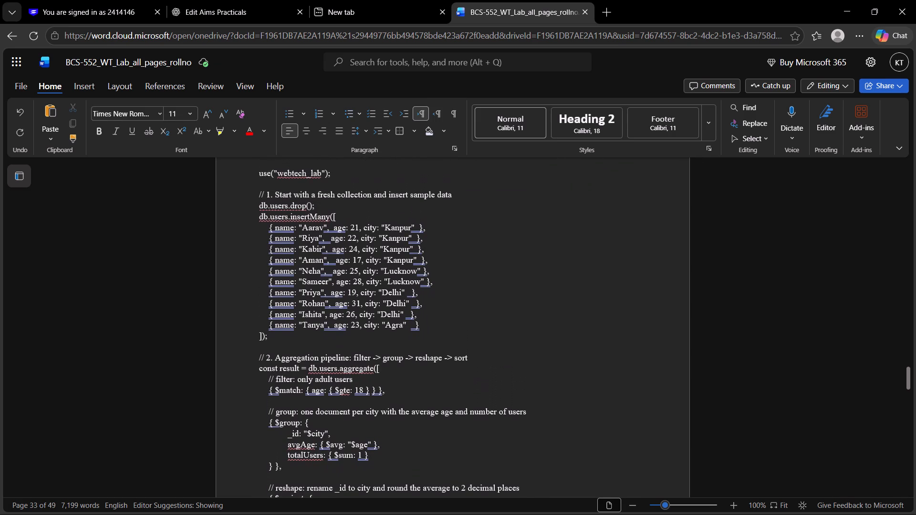
scroll(332, 380, up, 3)
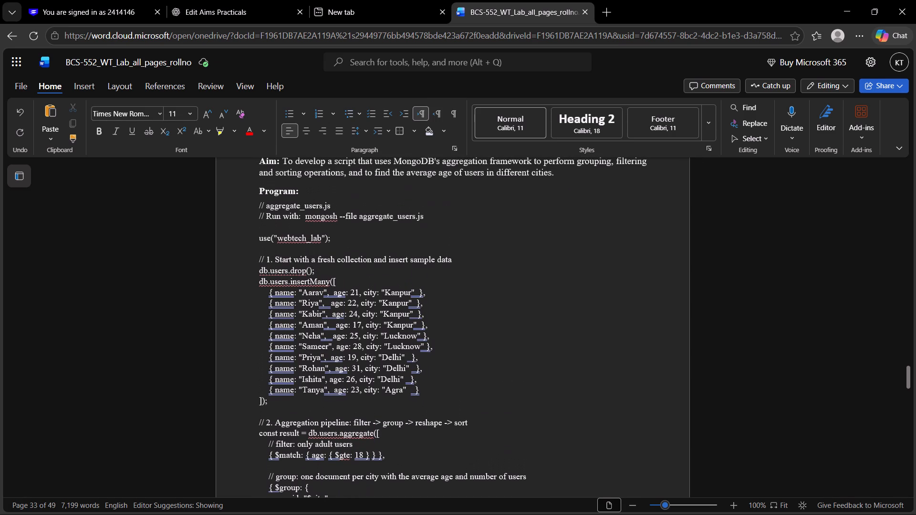
Replace the "(Corresponding CO2)" line under the Experiment No. 8 heading with an empty line above the Aim.
scroll(332, 380, down, 5)
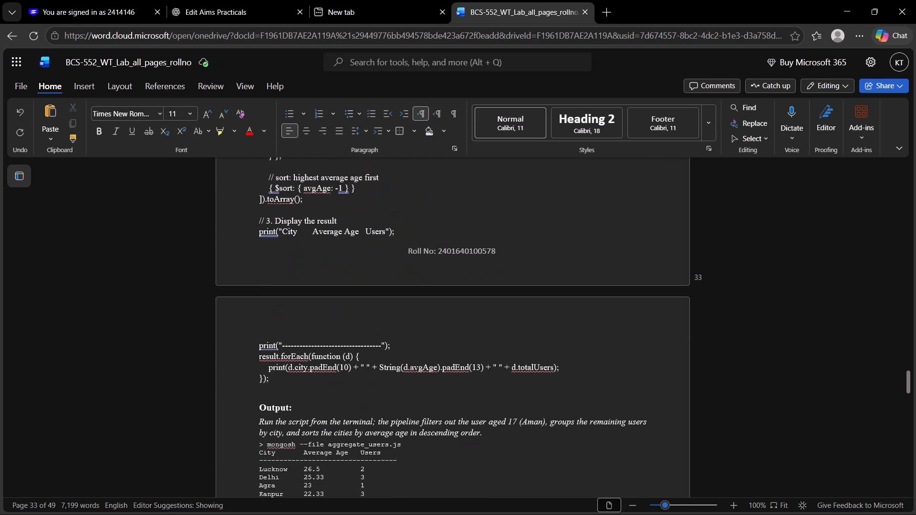
scroll(332, 380, down, 5)
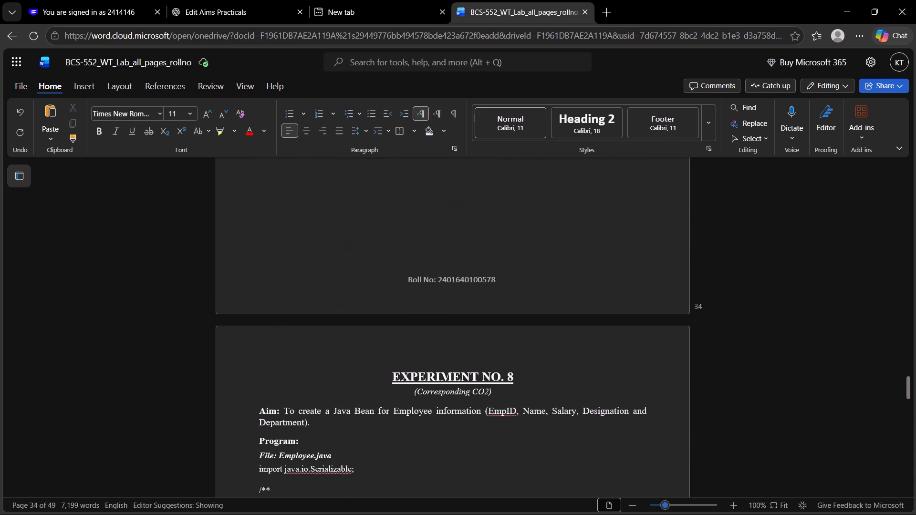
drag(498, 368, 492, 368)
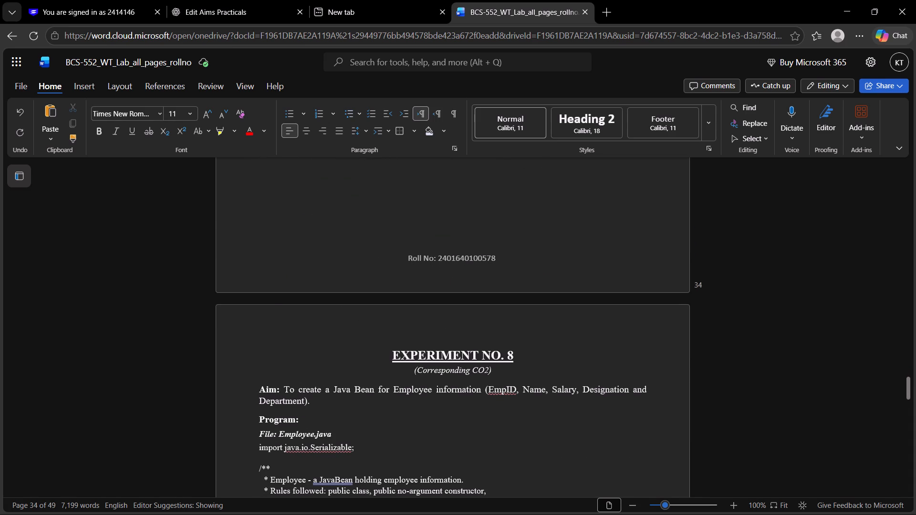
drag(492, 368, 411, 366)
key(BackSpace)
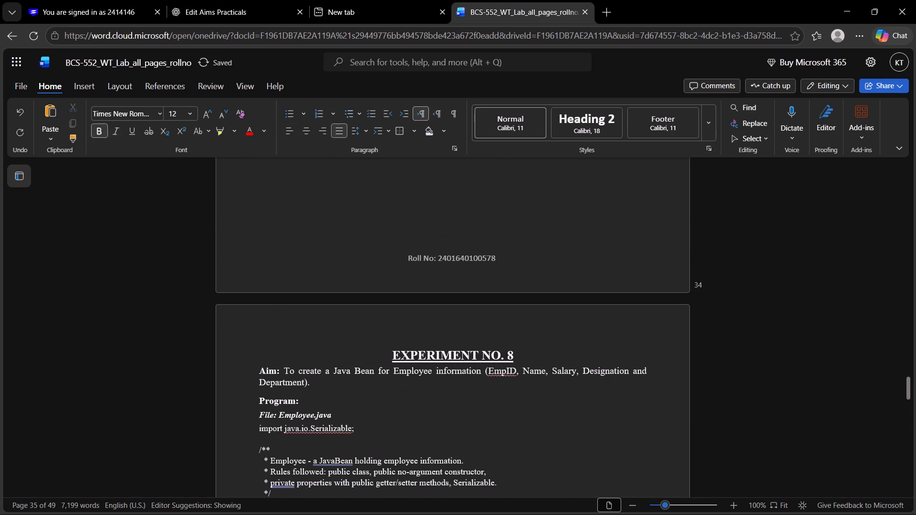
key(Return)
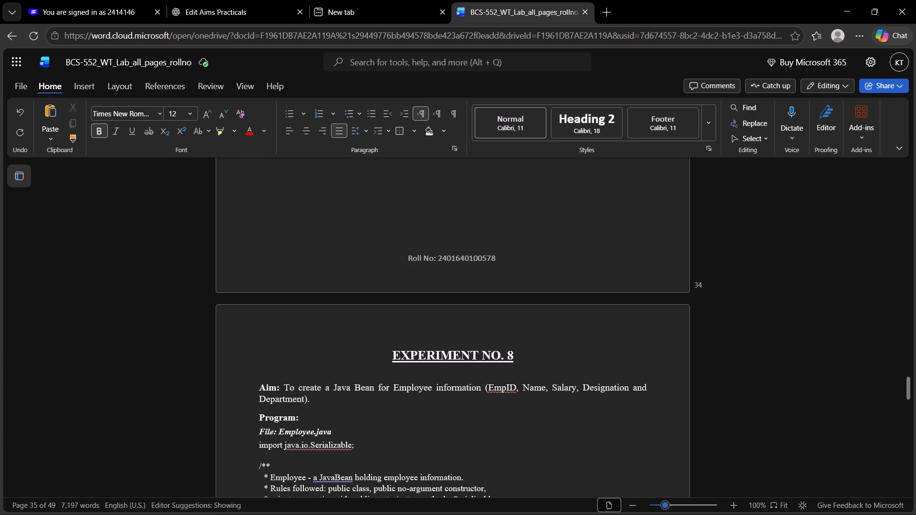
Delete the "File: Employee.java" line in Experiment No. 8, leaving no empty line between Program and the code.
scroll(469, 398, down, 1)
drag(339, 392, 262, 388)
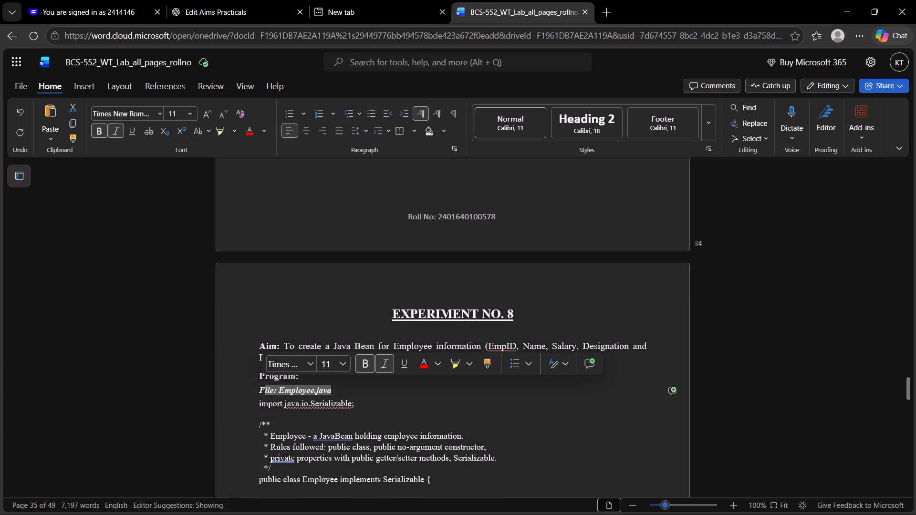
key(BackSpace)
key(BackSpace)
key(BackSpace)
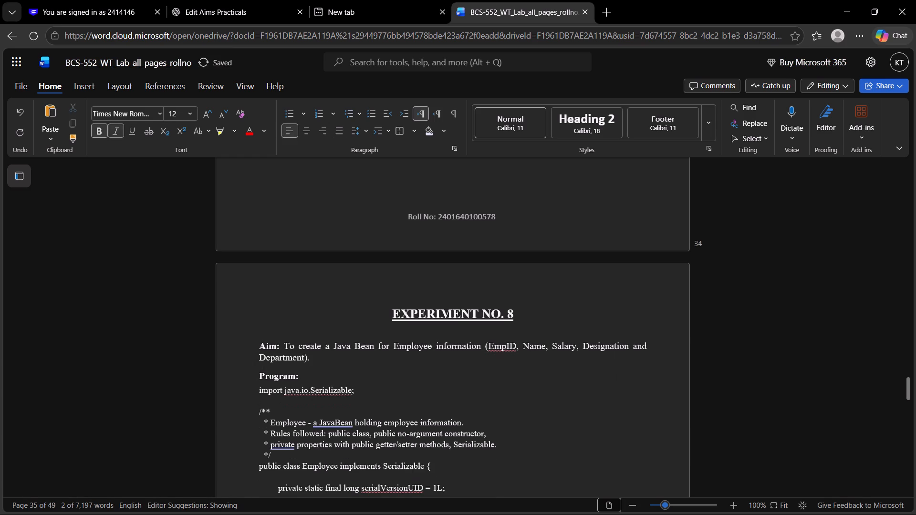
key(Return)
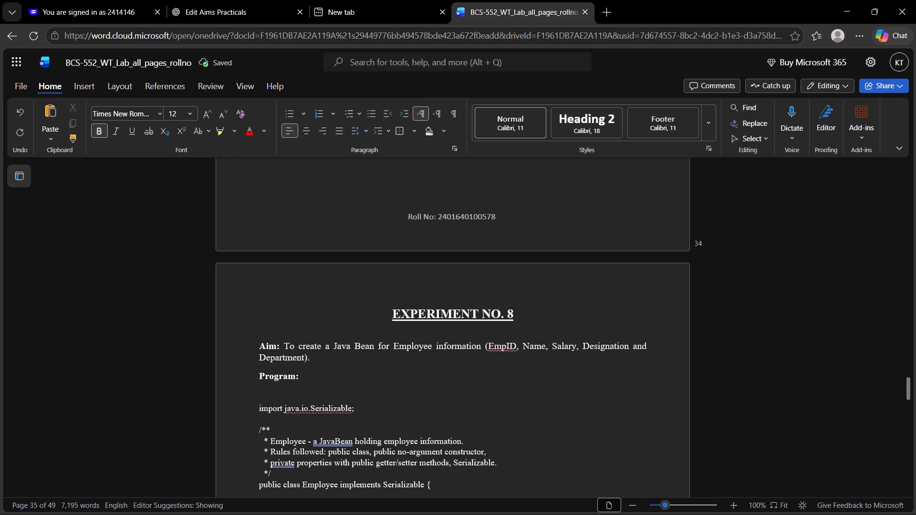
key(BackSpace)
Replace the "(Corresponding CO3)" line under the Experiment No. 9 heading with an empty line above the Aim.
scroll(340, 397, down, 2)
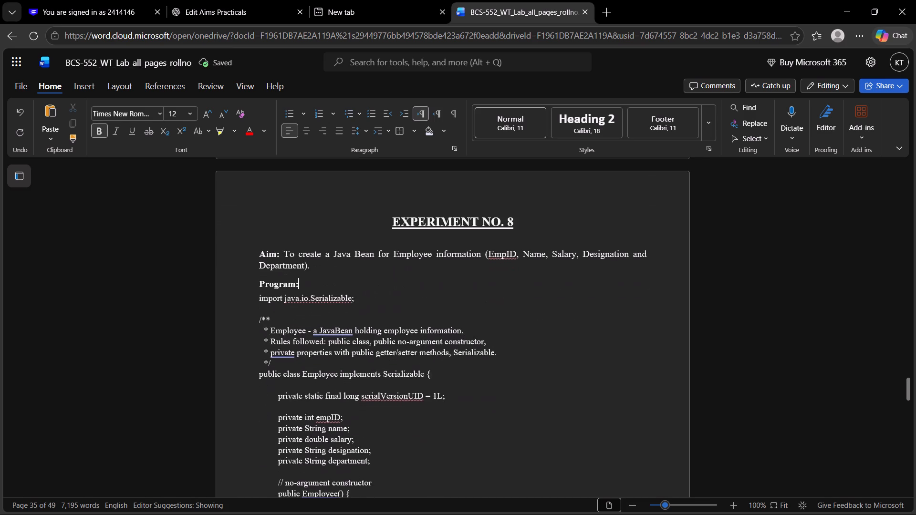
scroll(380, 377, down, 6)
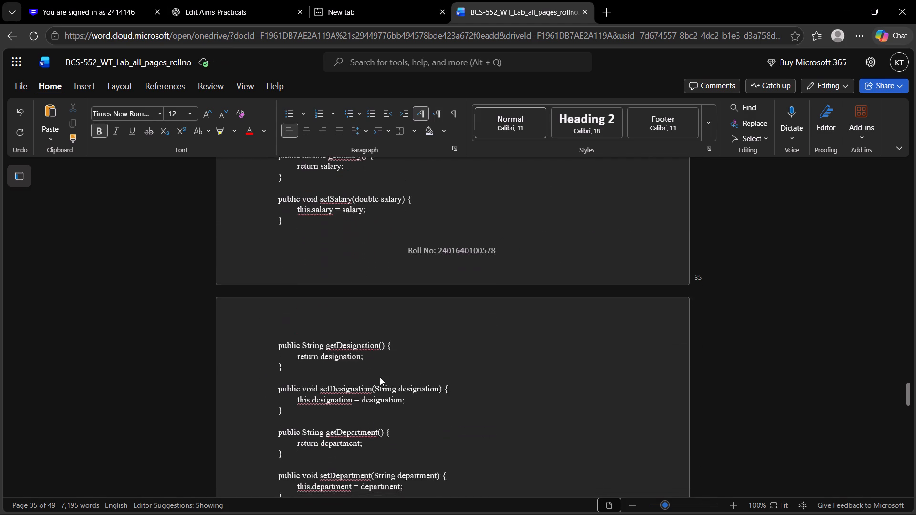
scroll(380, 377, down, 5)
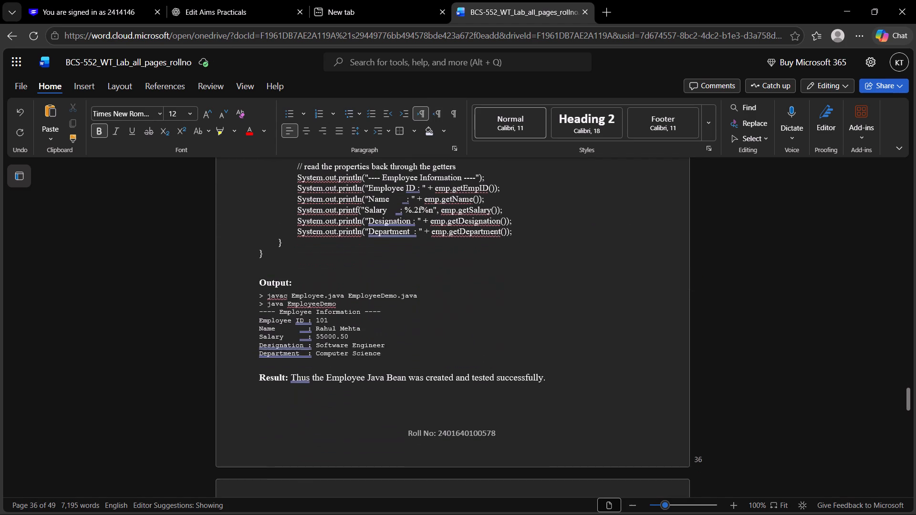
scroll(380, 377, down, 2)
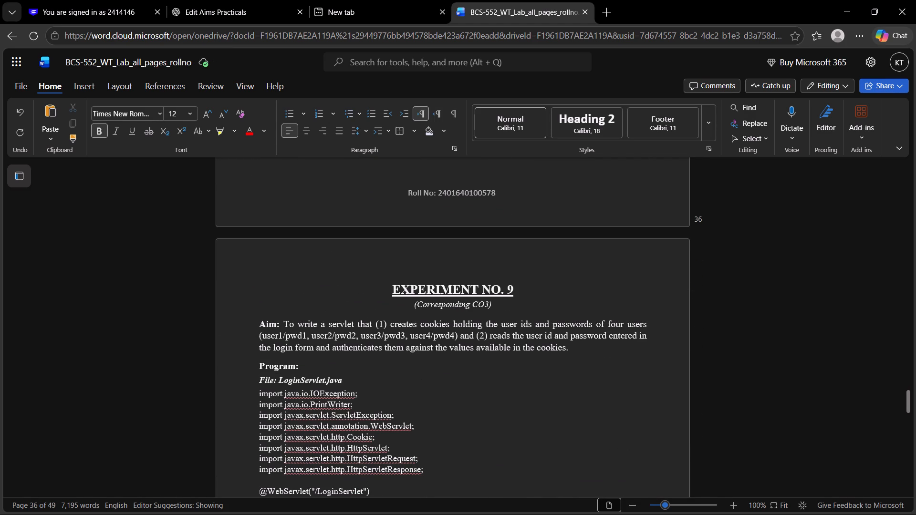
drag(497, 309, 415, 303)
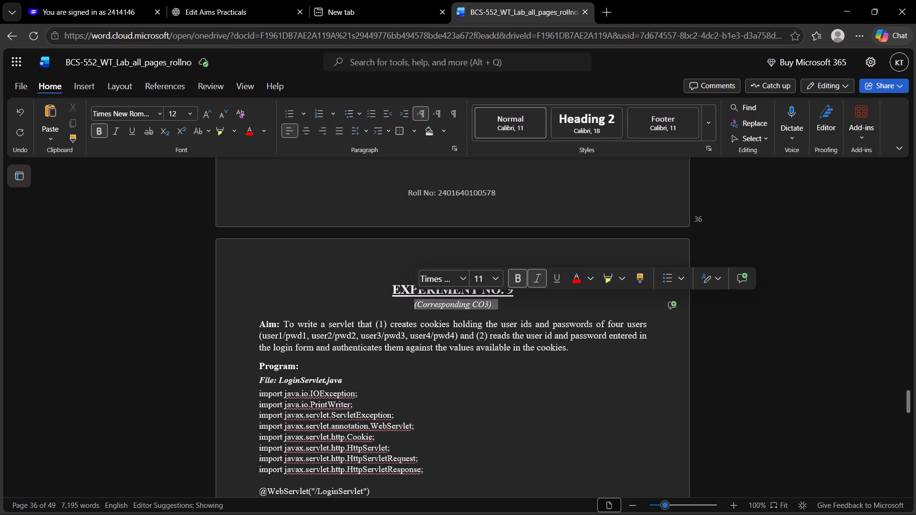
key(BackSpace)
key(Return)
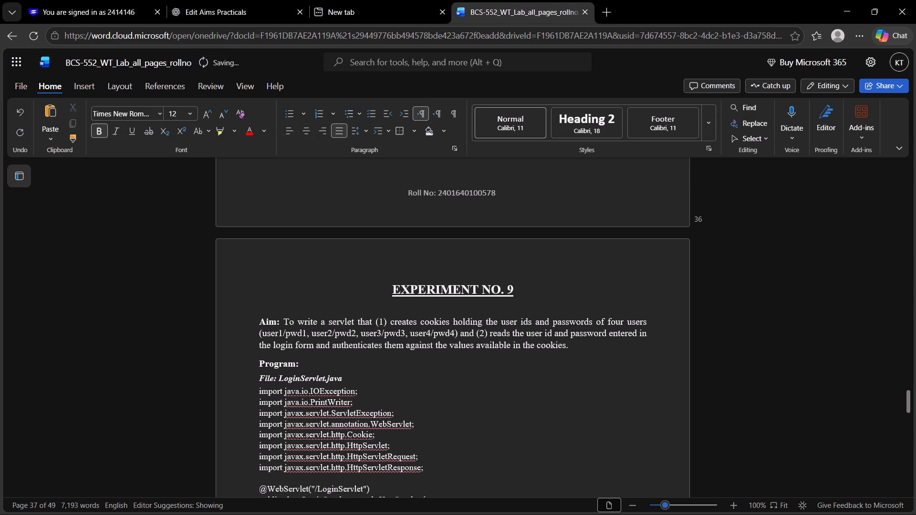
Delete the "File: LoginServlet.java" line below Program in Experiment No. 9.
drag(344, 378, 257, 377)
key(BackSpace)
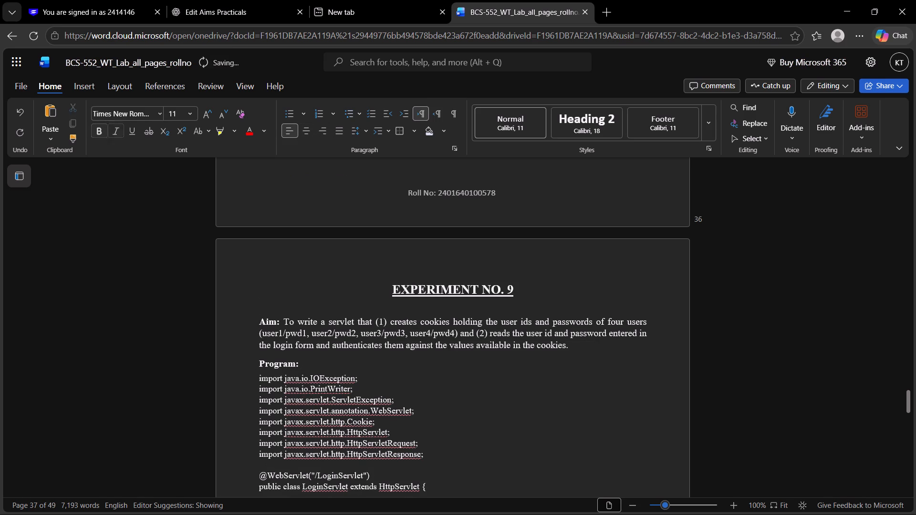
Replace the "(Corresponding CO3)" line under the Experiment No. 10 heading with an empty line above the Aim.
scroll(360, 414, down, 2)
scroll(401, 364, down, 2)
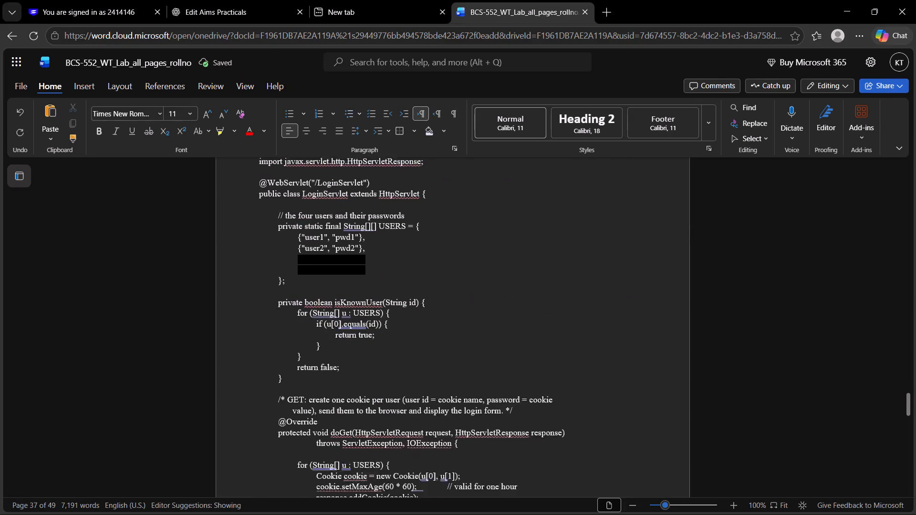
scroll(410, 338, down, 2)
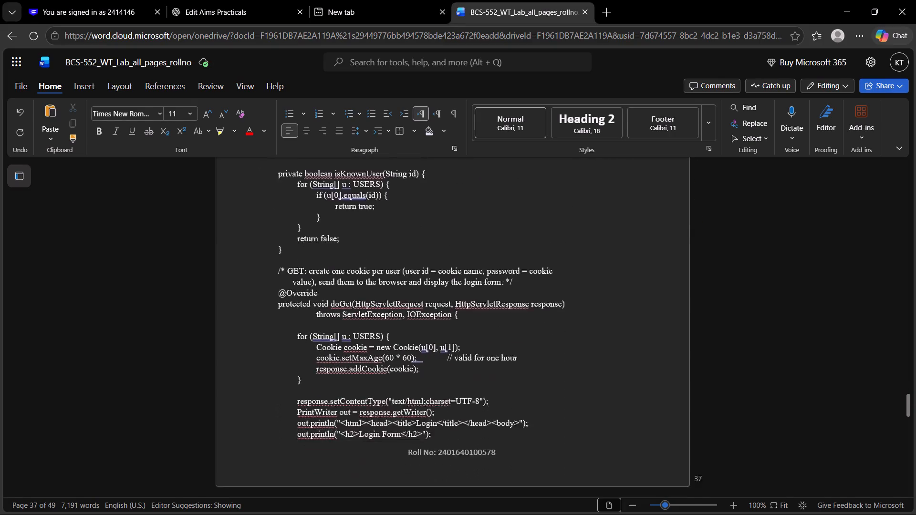
scroll(410, 338, down, 6)
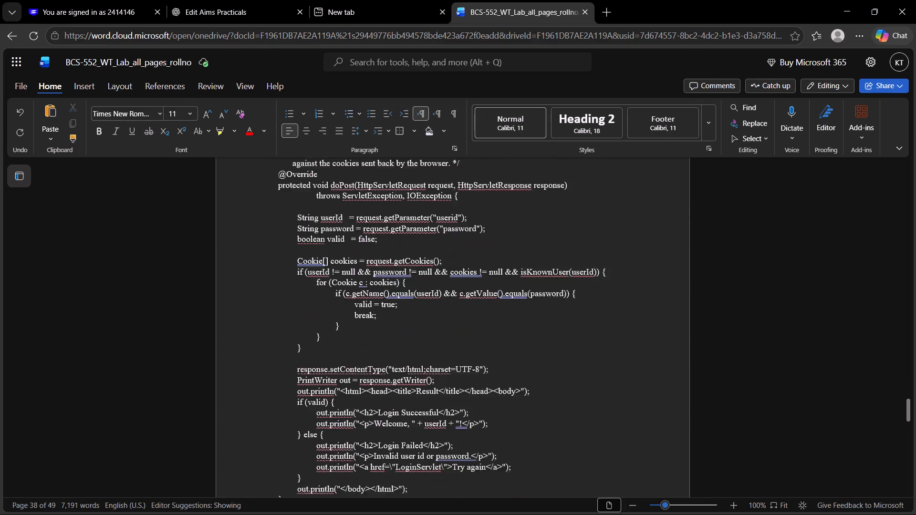
scroll(416, 324, down, 3)
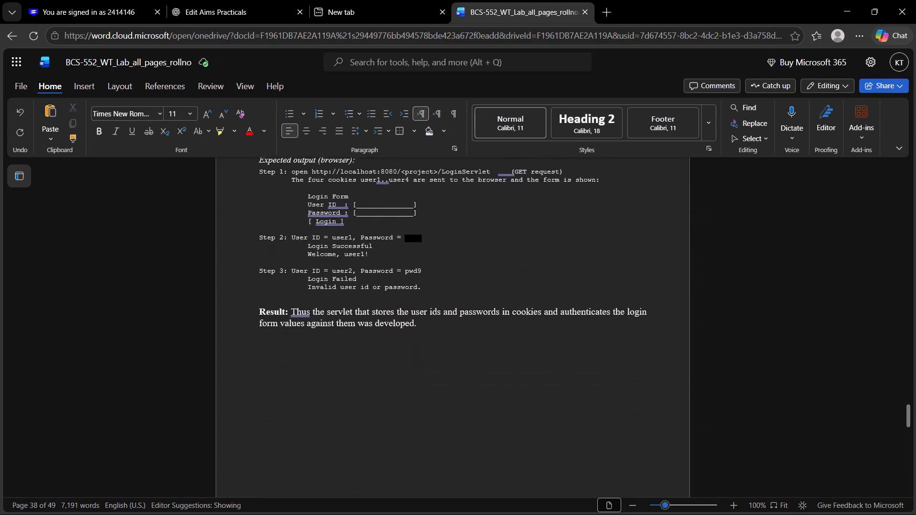
scroll(416, 324, down, 4)
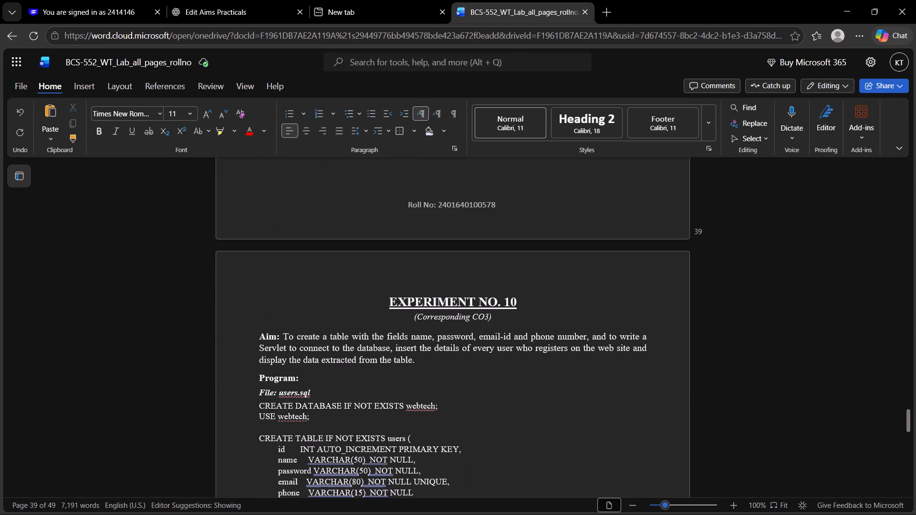
drag(498, 295, 411, 294)
key(BackSpace)
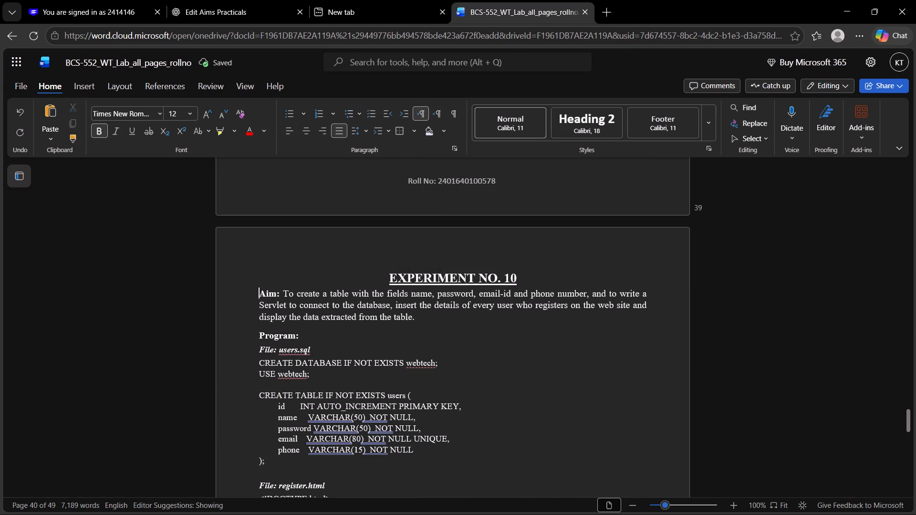
key(Return)
Delete the "File: users.sql" line below Program in Experiment No. 10.
drag(313, 367, 256, 366)
key(BackSpace)
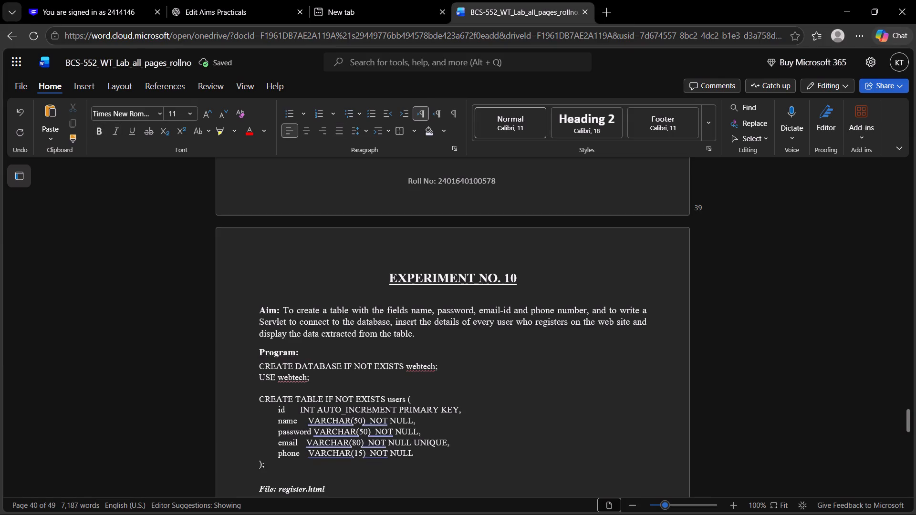
Delete the "(Corresponding CO3)" line under the Experiment No. 11 heading.
scroll(293, 390, down, 7)
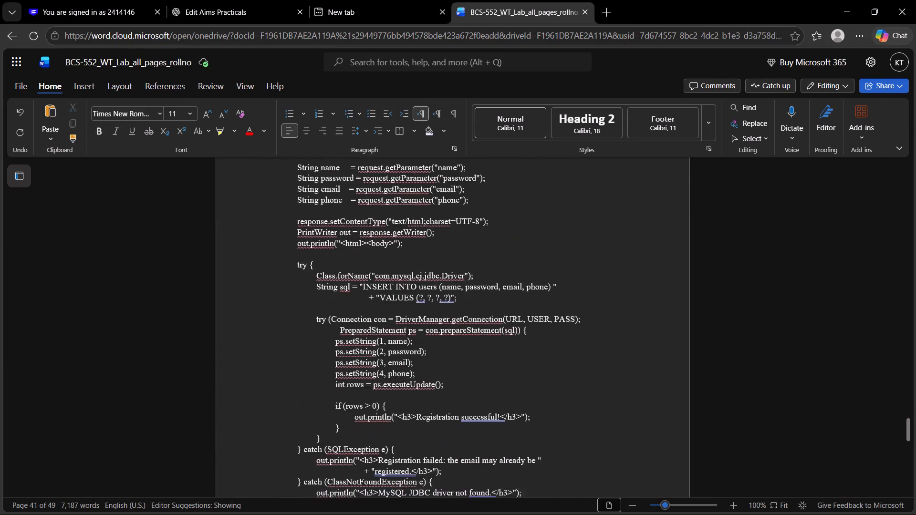
scroll(293, 390, down, 1)
scroll(344, 376, down, 3)
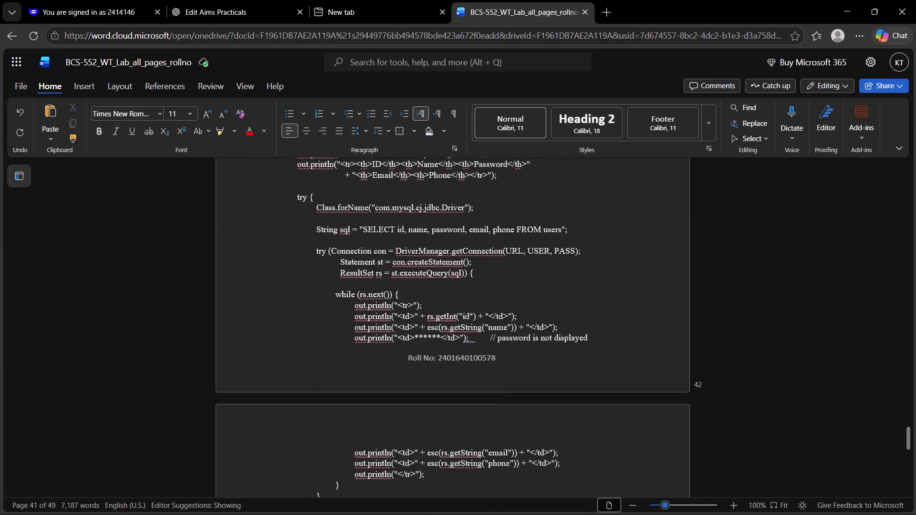
scroll(344, 376, down, 4)
scroll(366, 317, up, 1)
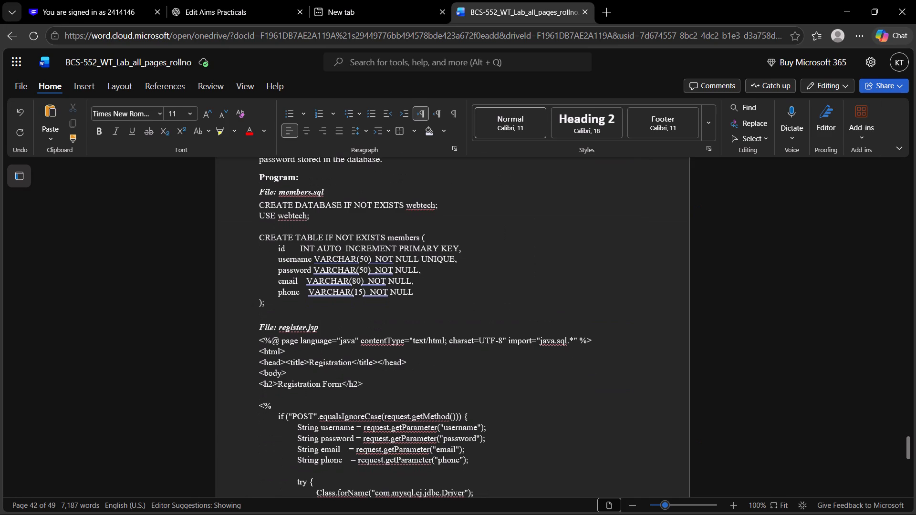
scroll(366, 317, up, 1)
drag(498, 198, 416, 198)
key(BackSpace)
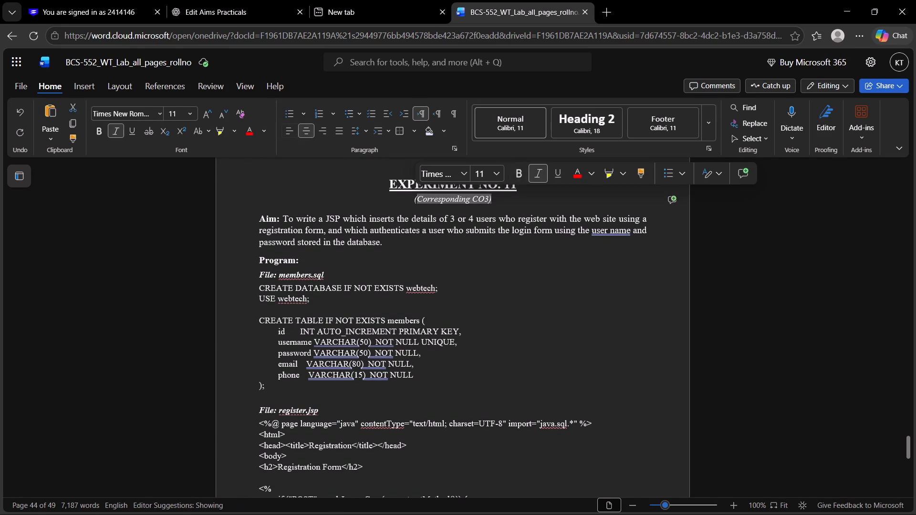
key(BackSpace)
key(BackSpace)
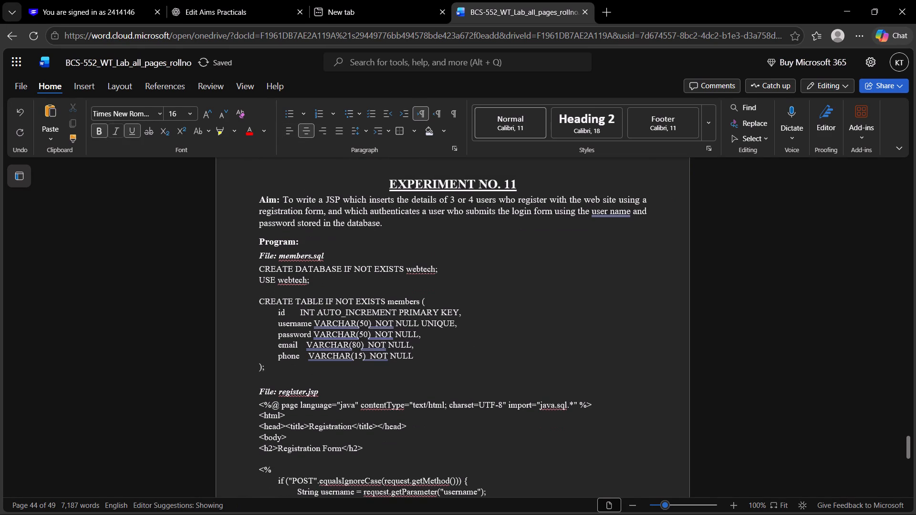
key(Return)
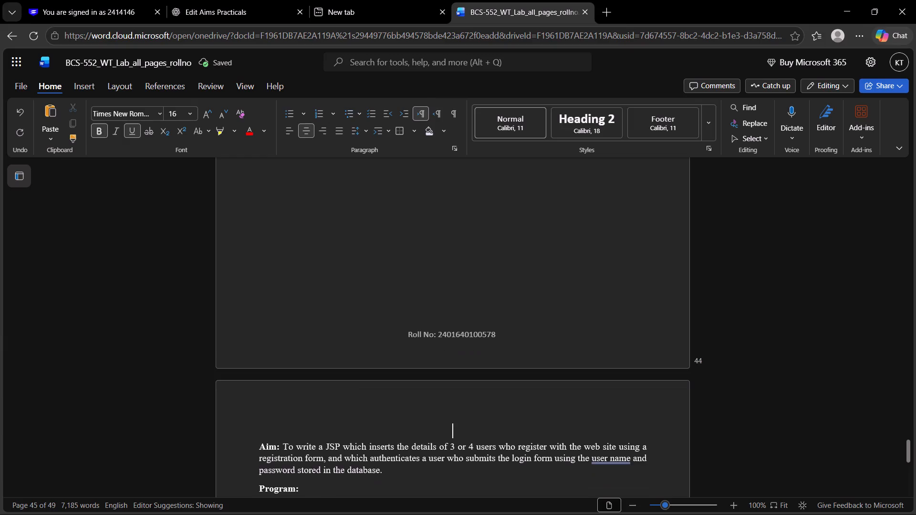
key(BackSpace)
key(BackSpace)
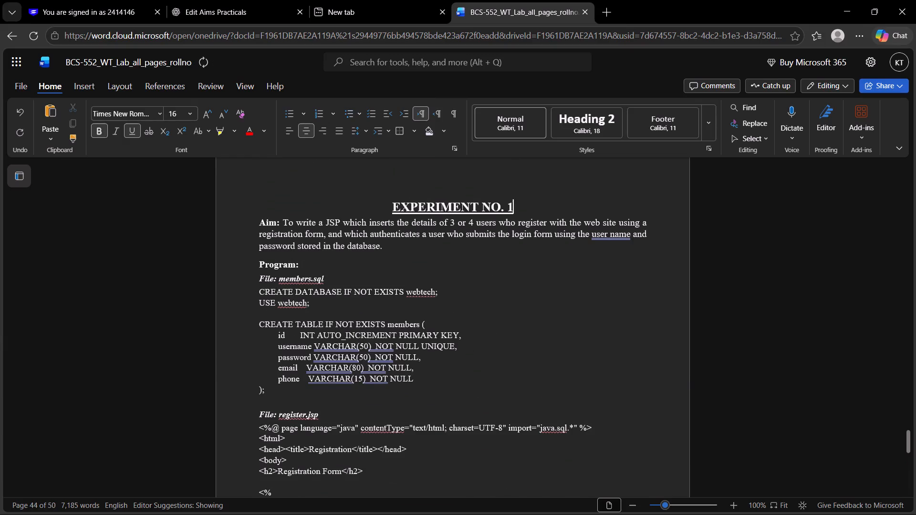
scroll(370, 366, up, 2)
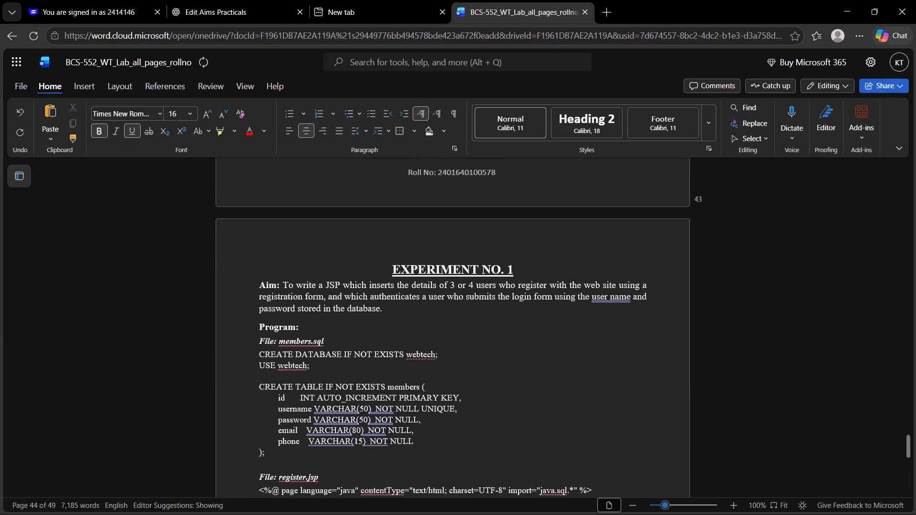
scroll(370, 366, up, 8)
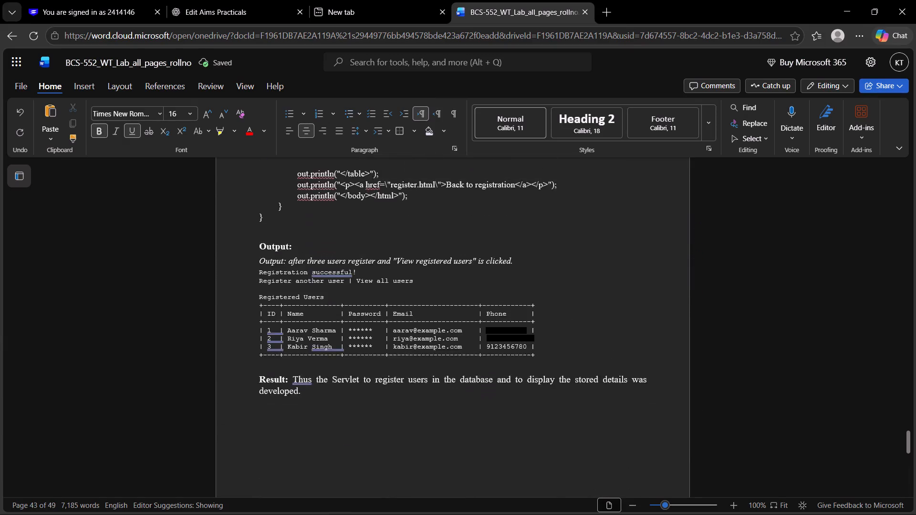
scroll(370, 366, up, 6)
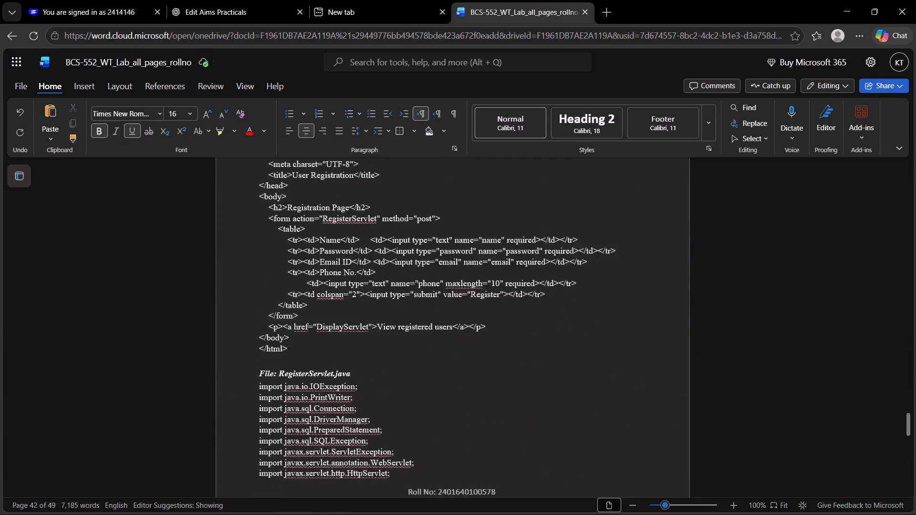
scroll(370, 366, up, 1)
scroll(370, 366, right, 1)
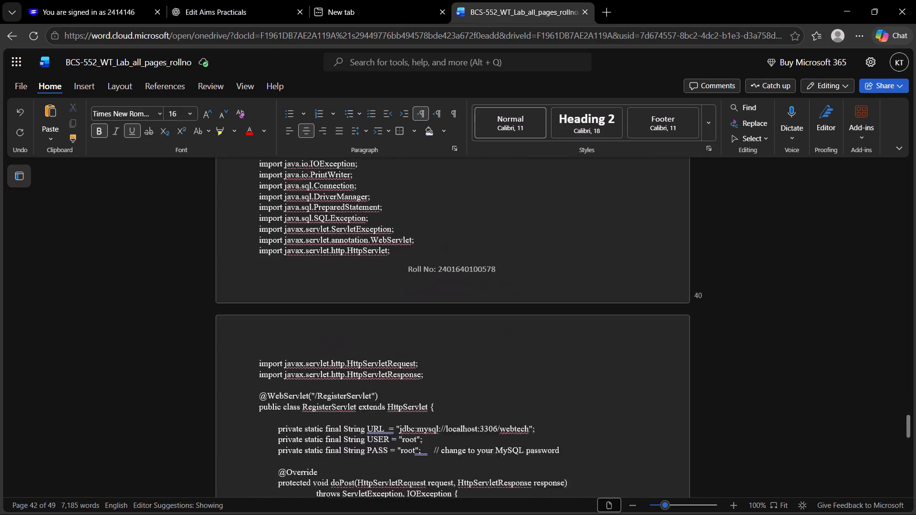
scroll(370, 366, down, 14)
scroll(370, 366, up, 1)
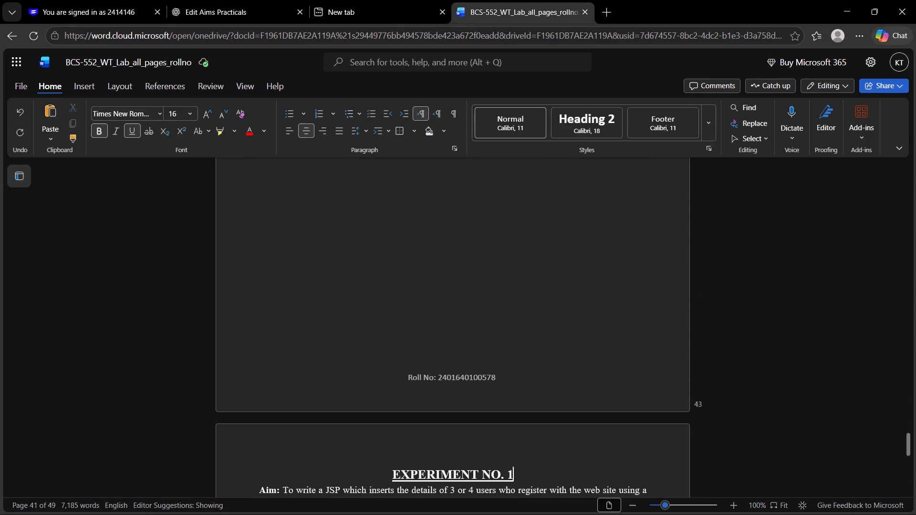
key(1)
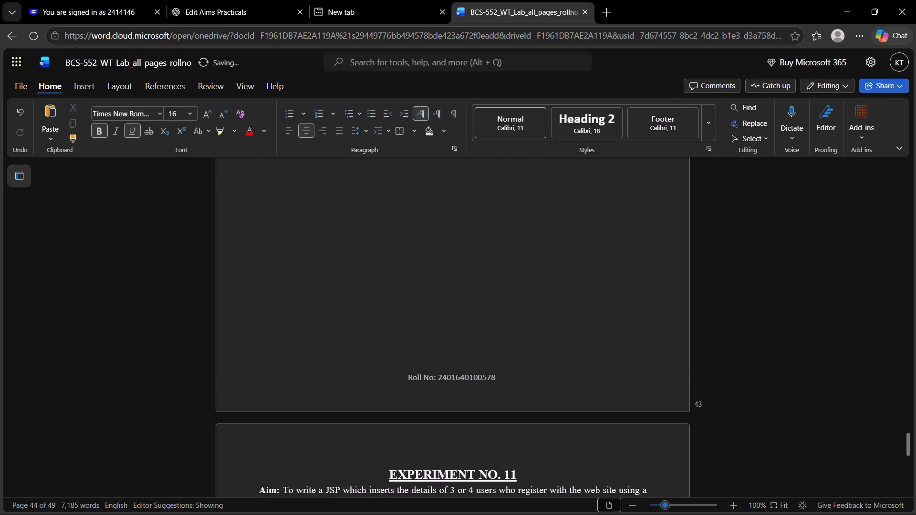
Insert an empty line between the Experiment No. 11 heading and its Aim paragraph.
click(259, 486)
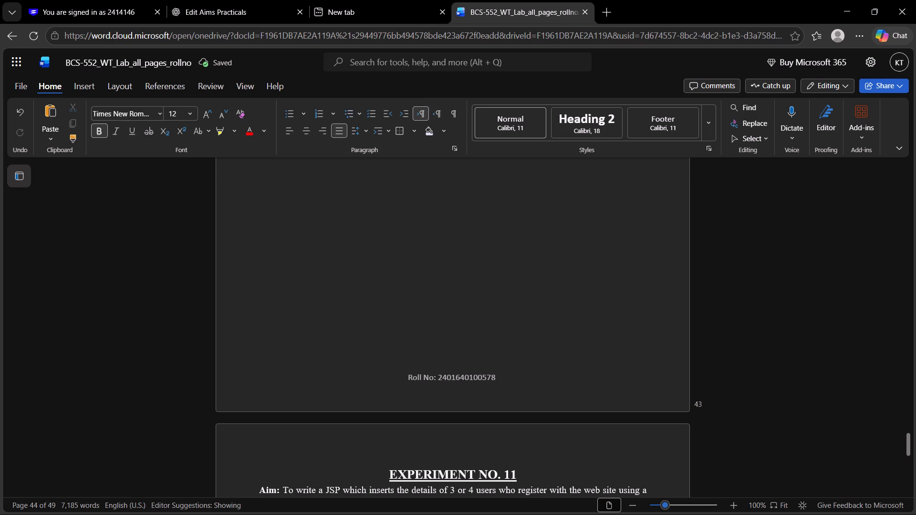
key(Return)
Delete the "File: members.sql" line below Program in Experiment No. 11.
scroll(307, 463, down, 3)
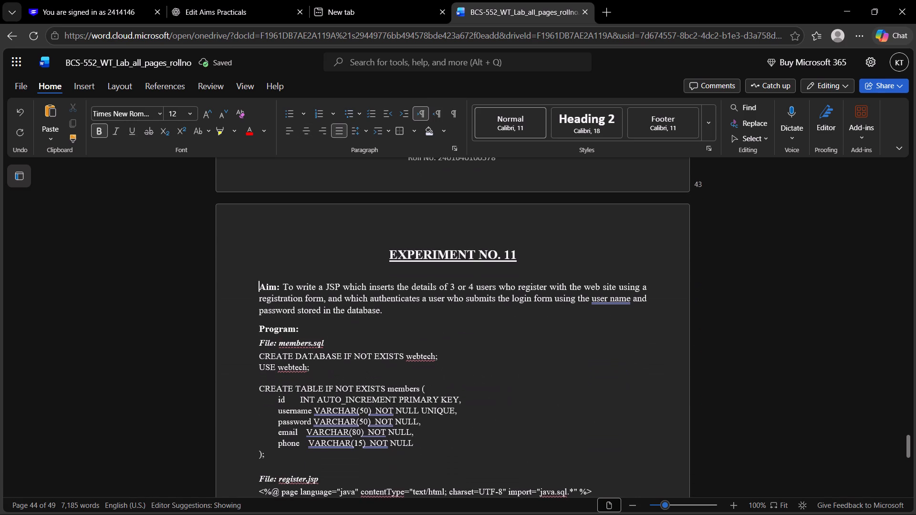
scroll(316, 443, down, 1)
drag(326, 344, 258, 344)
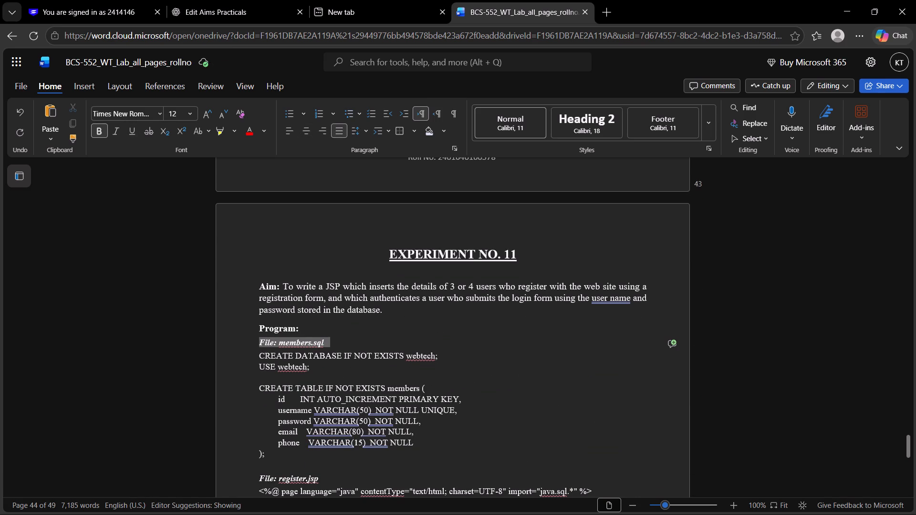
drag(258, 344, 258, 343)
key(BackSpace)
Delete the "(Corresponding CO3)" line under the Experiment No. 12 heading.
scroll(330, 403, down, 2)
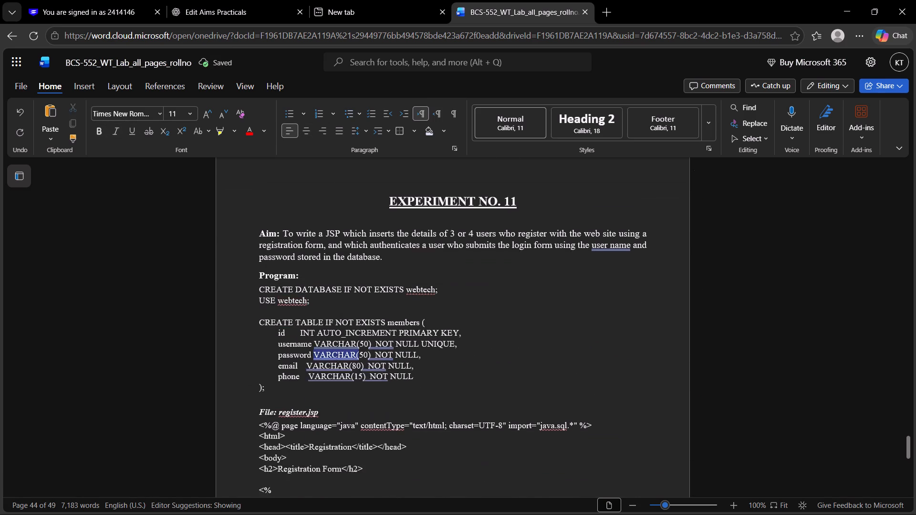
scroll(330, 403, down, 5)
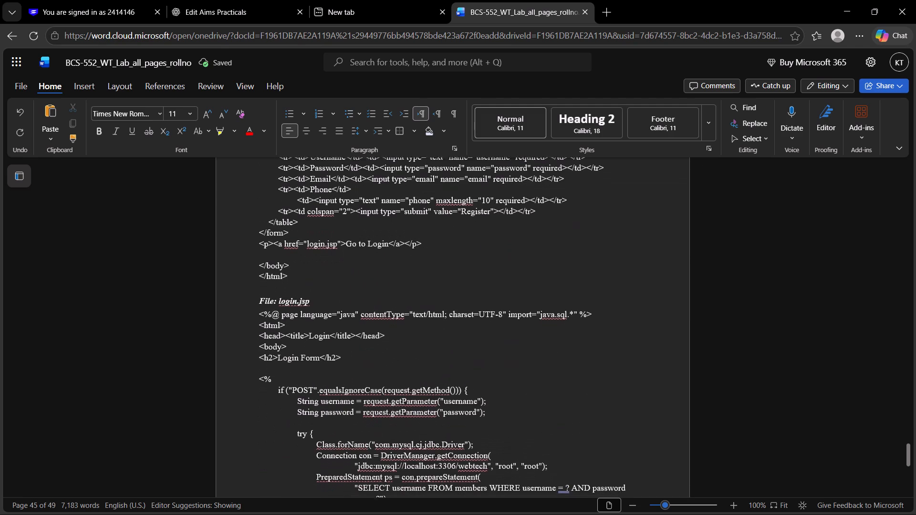
scroll(330, 403, down, 4)
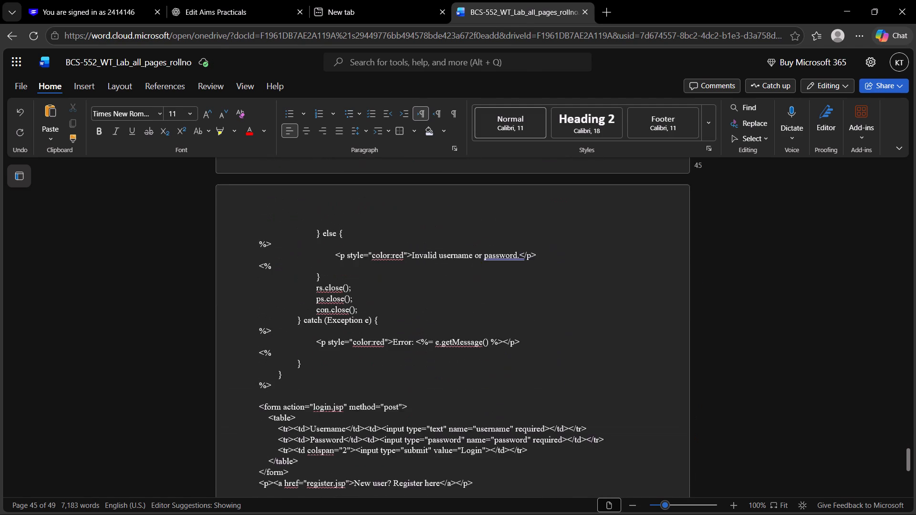
scroll(330, 403, down, 2)
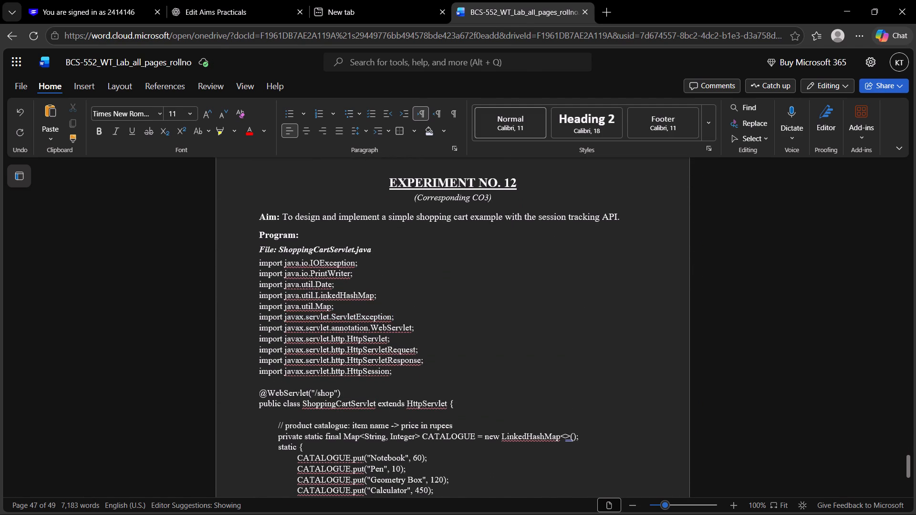
drag(496, 195, 427, 196)
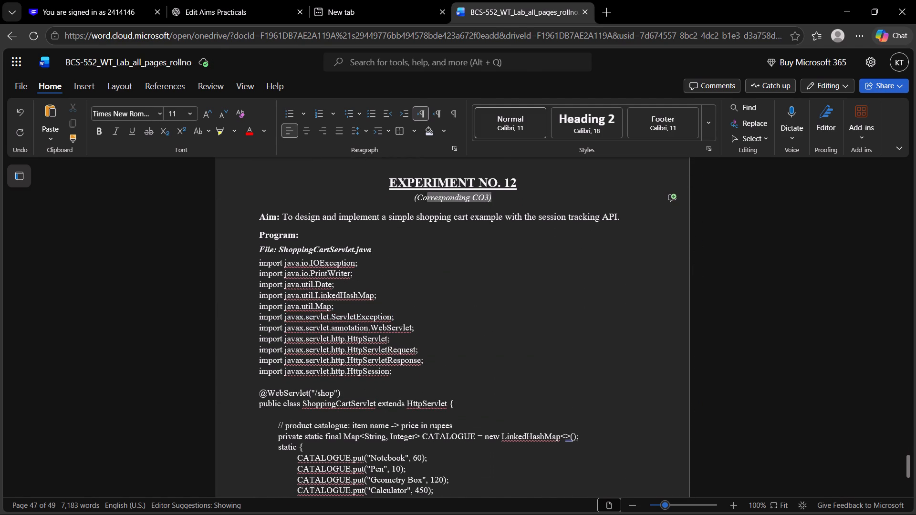
drag(427, 196, 413, 199)
key(BackSpace)
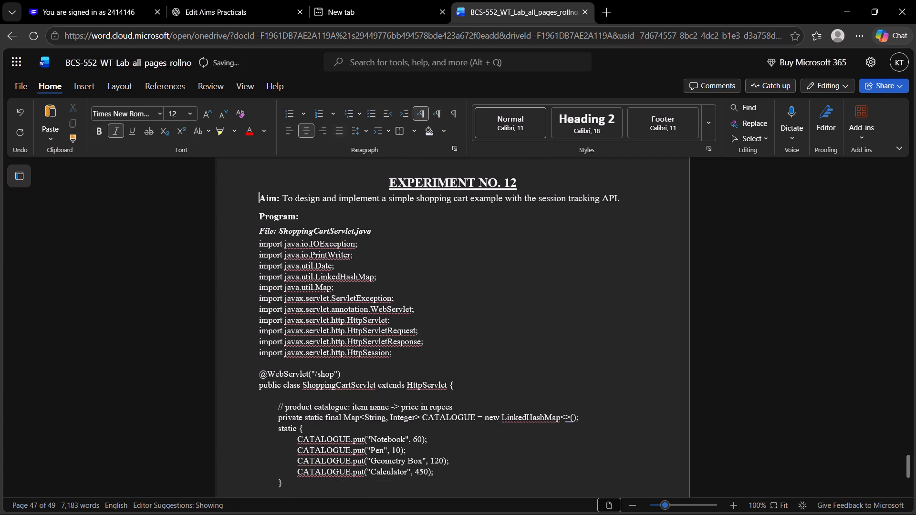
Delete the "File: ShoppingCartServlet.java" line below Program in Experiment No. 12.
drag(375, 229, 339, 229)
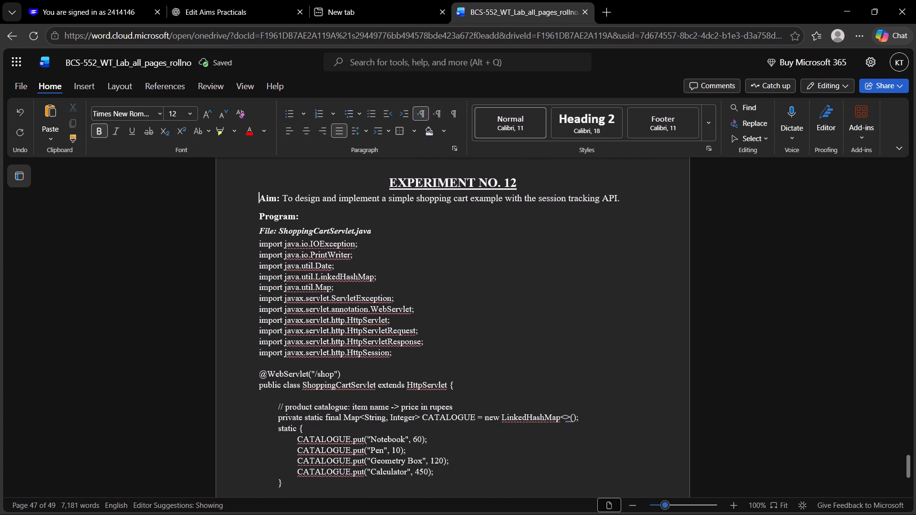
drag(339, 229, 256, 228)
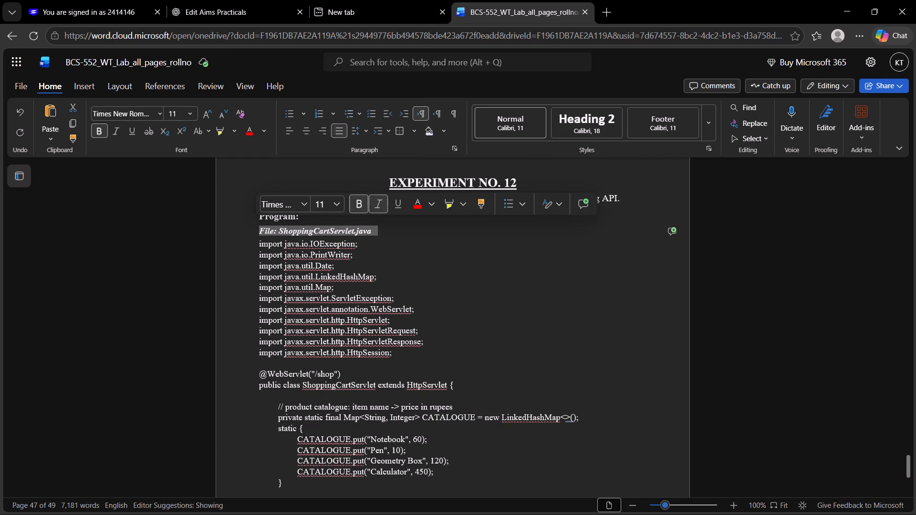
key(BackSpace)
Review the rest of Experiment No. 12 to the document's end and skim the pages back to the title page.
scroll(359, 302, down, 3)
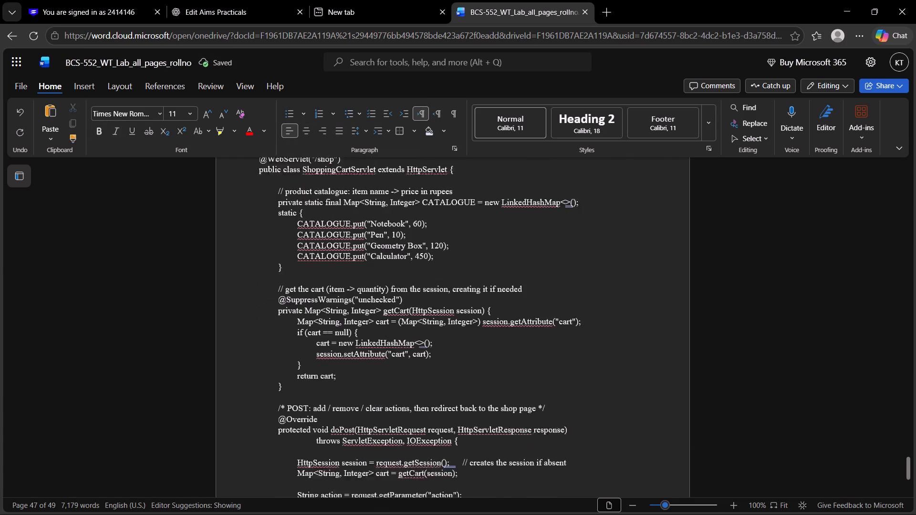
scroll(359, 302, down, 10)
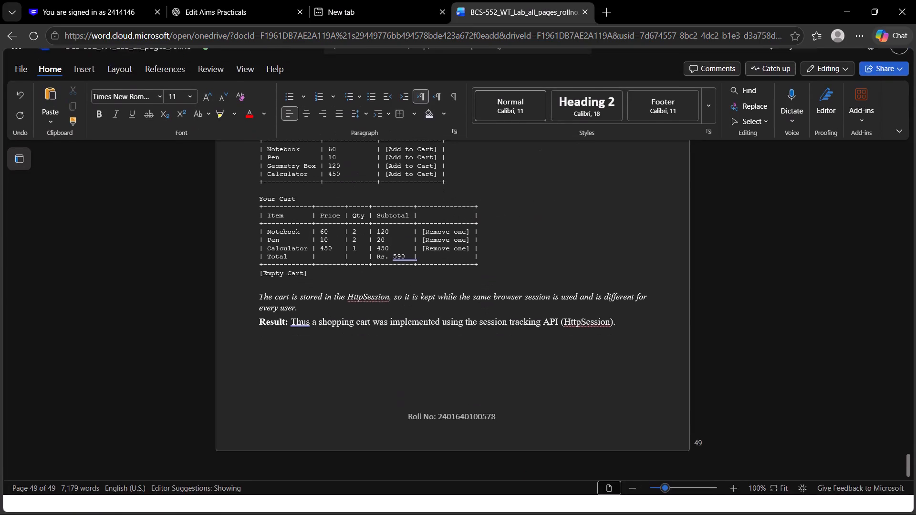
scroll(380, 333, up, 17)
scroll(380, 333, up, 20)
scroll(380, 333, up, 20)
scroll(380, 333, up, 15)
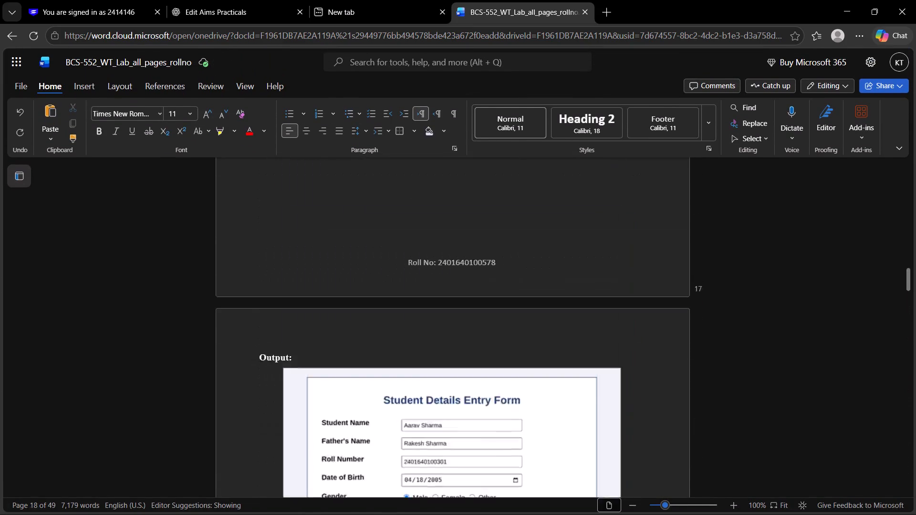
scroll(380, 333, up, 13)
scroll(380, 333, up, 12)
scroll(380, 333, up, 19)
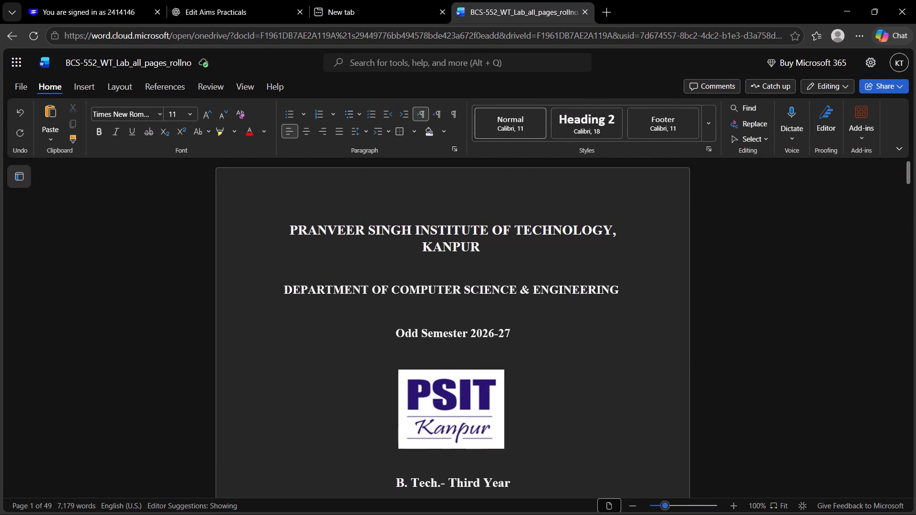
Review the front-matter pages from the title page through the mission statements, Program Outcomes, Program Specific Outcomes and Course Outcomes.
scroll(468, 378, down, 10)
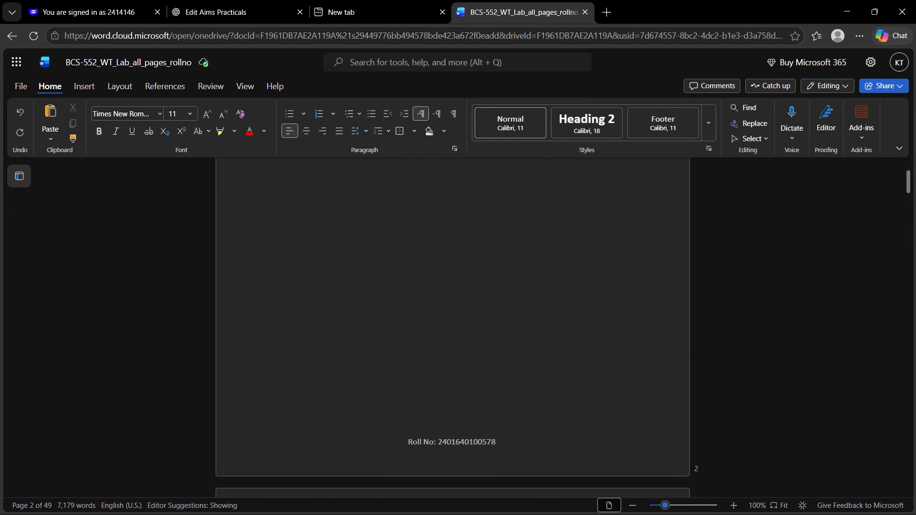
scroll(468, 378, down, 3)
scroll(471, 336, down, 2)
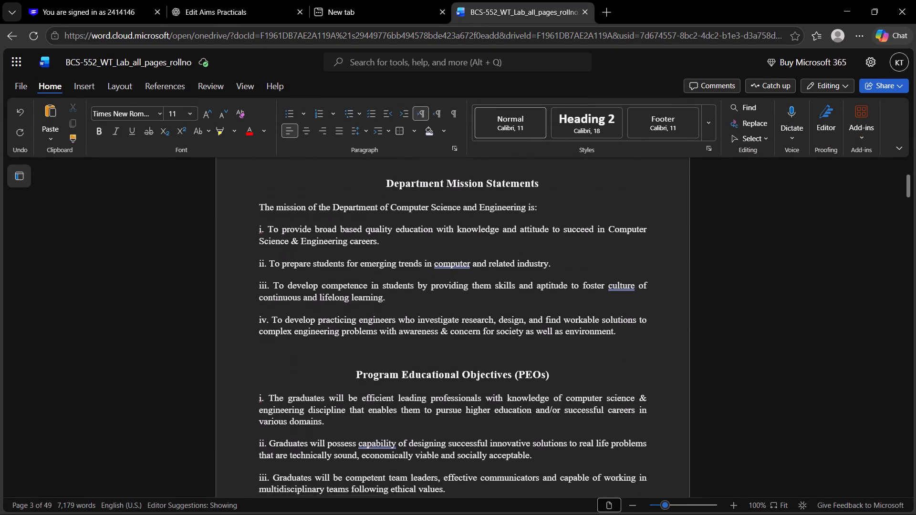
scroll(471, 336, down, 5)
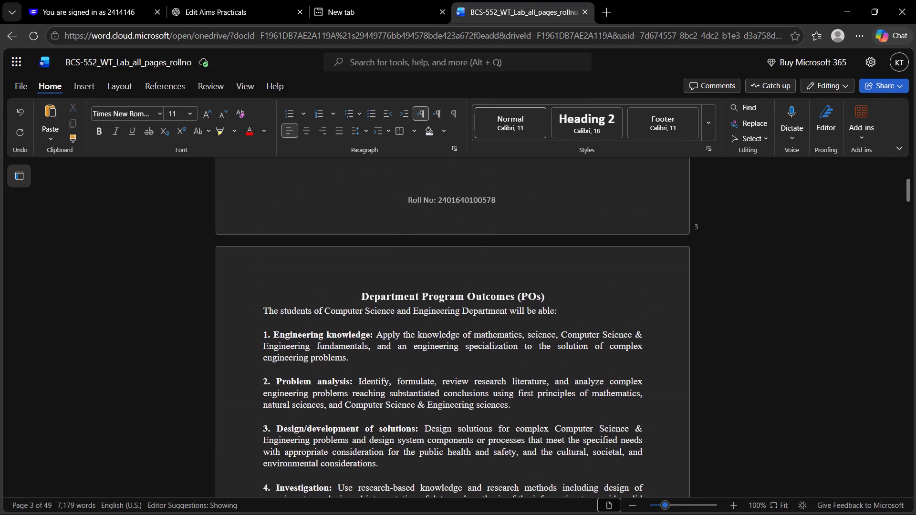
scroll(471, 336, down, 4)
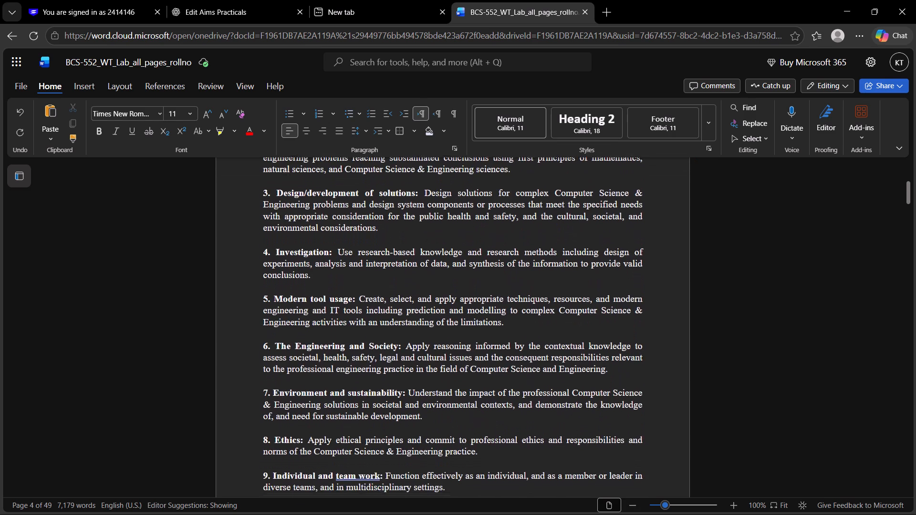
scroll(482, 312, down, 5)
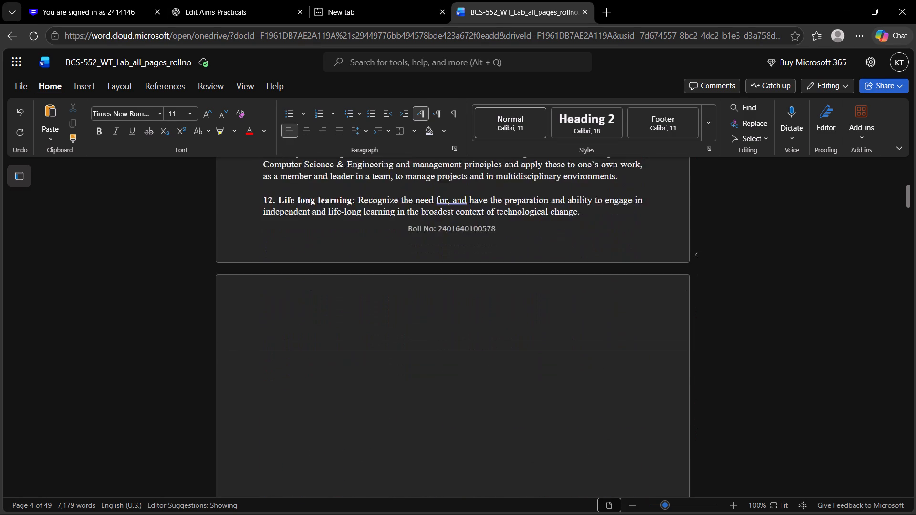
scroll(482, 312, down, 3)
scroll(439, 340, down, 1)
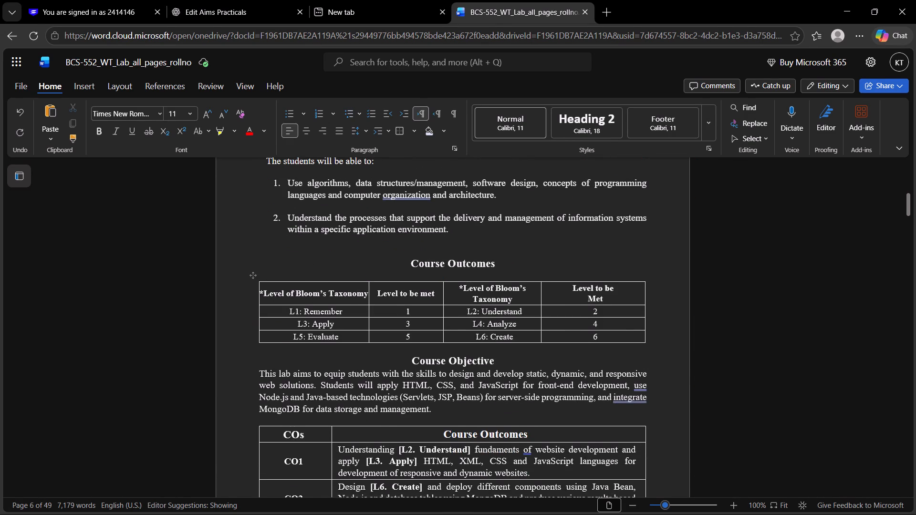
scroll(413, 334, up, 3)
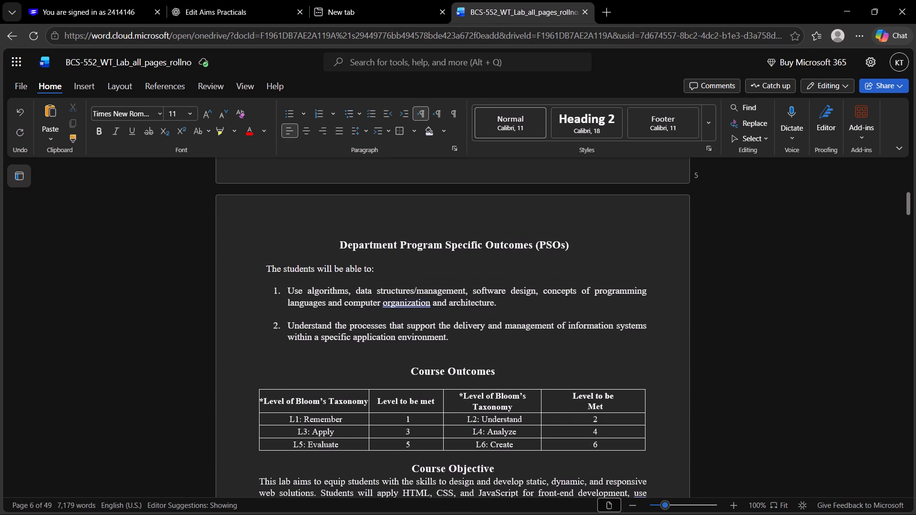
Remove the blank page before the Department Program Specific Outcomes (PSOs) heading so it directly follows the Program Outcomes page.
click(339, 246)
scroll(339, 246, up, 2)
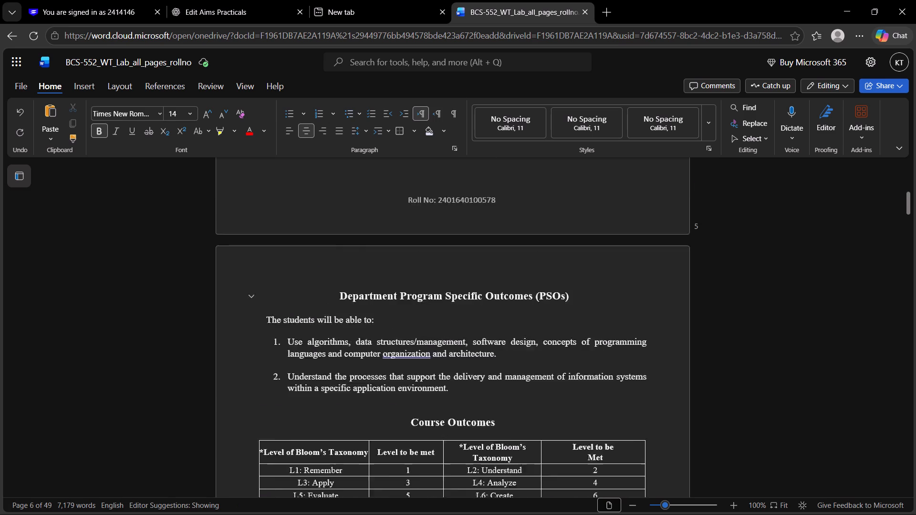
scroll(339, 246, up, 8)
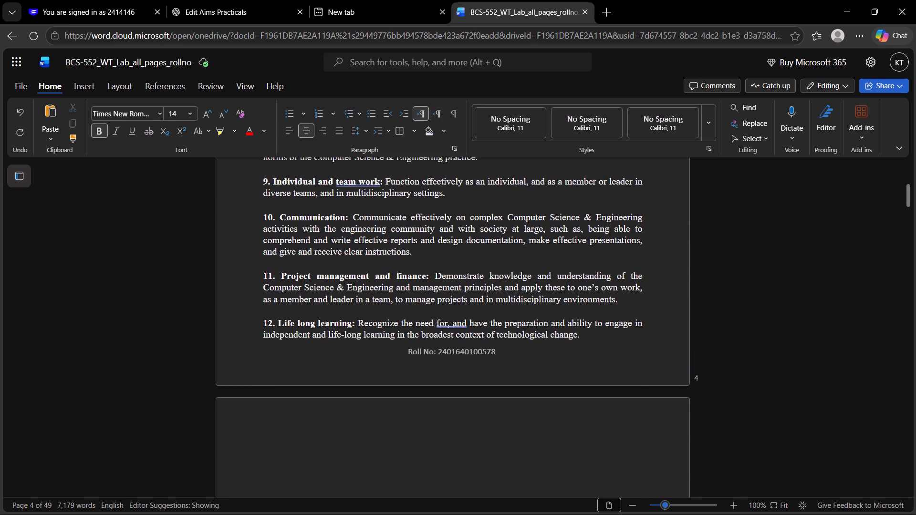
scroll(416, 410, down, 1)
scroll(451, 380, down, 4)
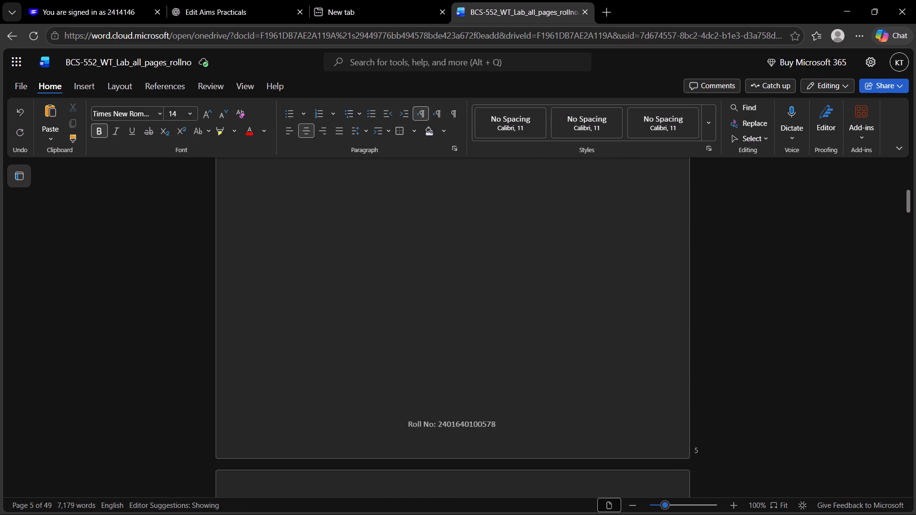
scroll(451, 380, down, 3)
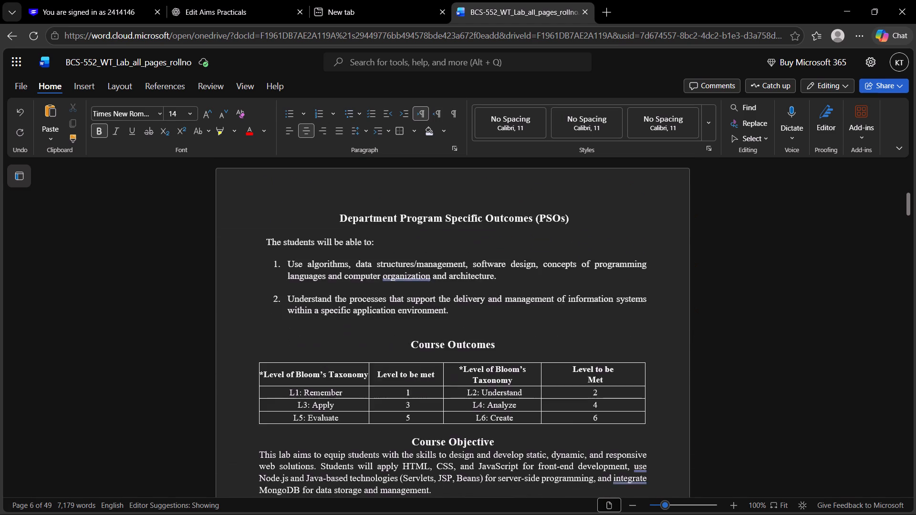
scroll(451, 380, down, 2)
scroll(451, 380, up, 3)
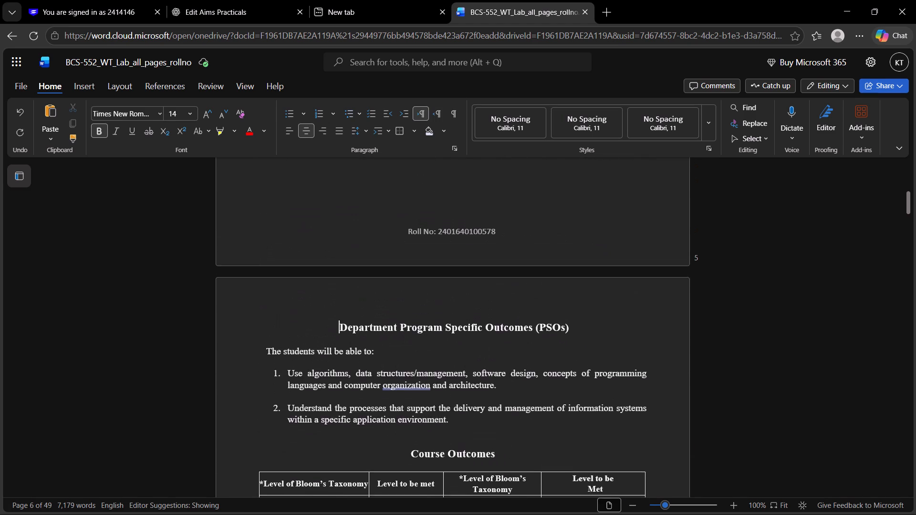
scroll(451, 380, up, 1)
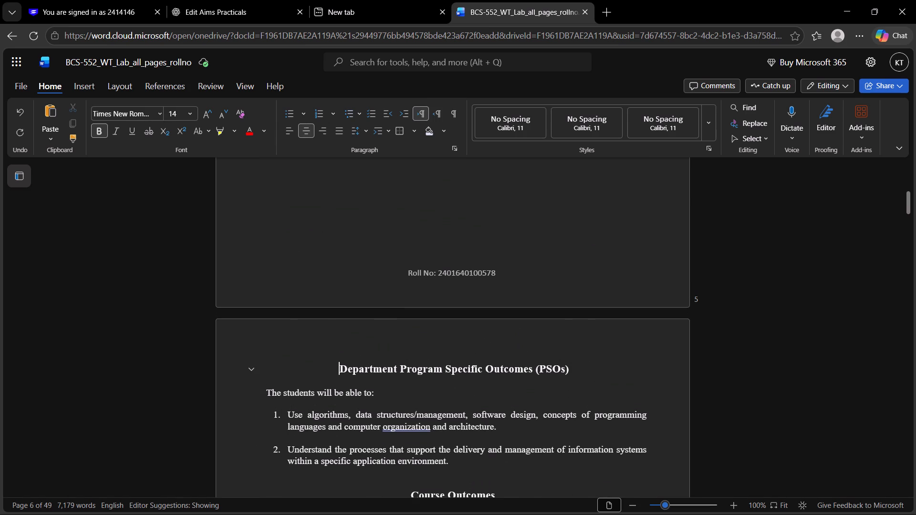
key(BackSpace)
key(BackSpace)
key(BackSpace)
key(BackSpace)
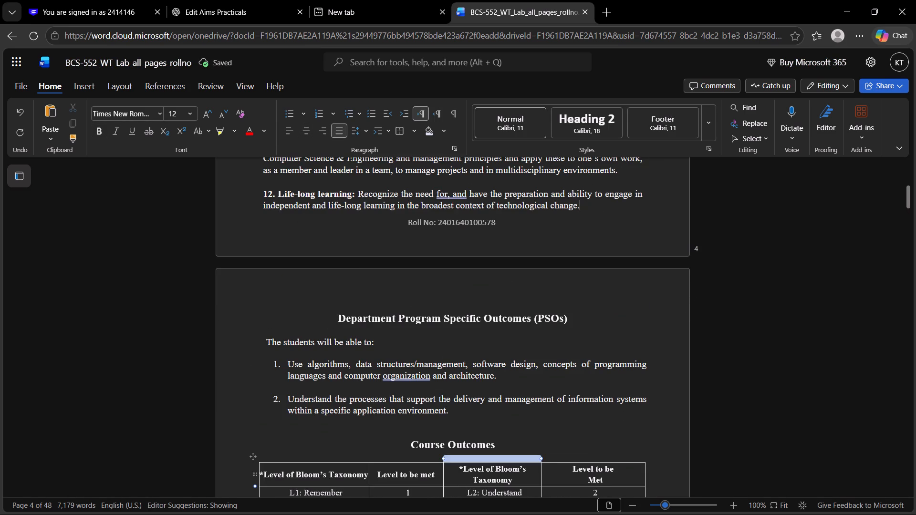
Review the pages from Course Outcomes through the experiment index to the first program, and back up to the title page.
scroll(454, 399, down, 17)
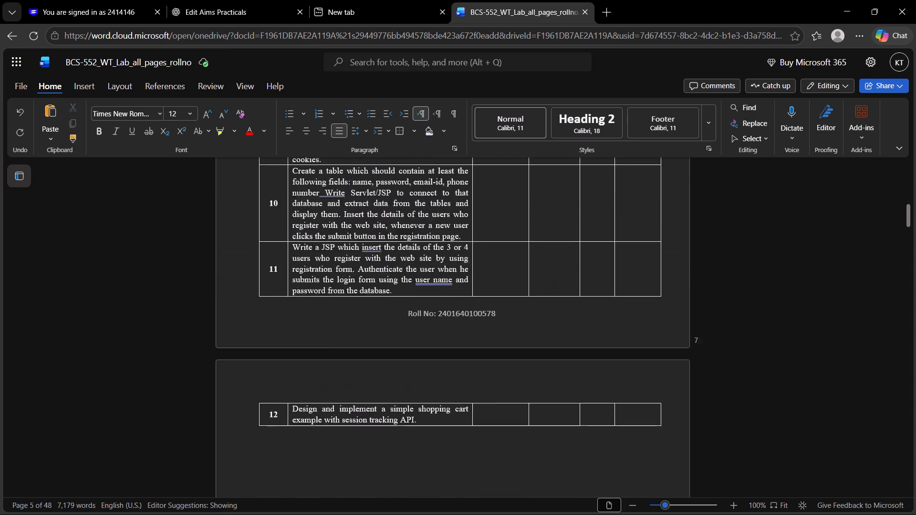
scroll(454, 399, down, 1)
scroll(454, 399, up, 6)
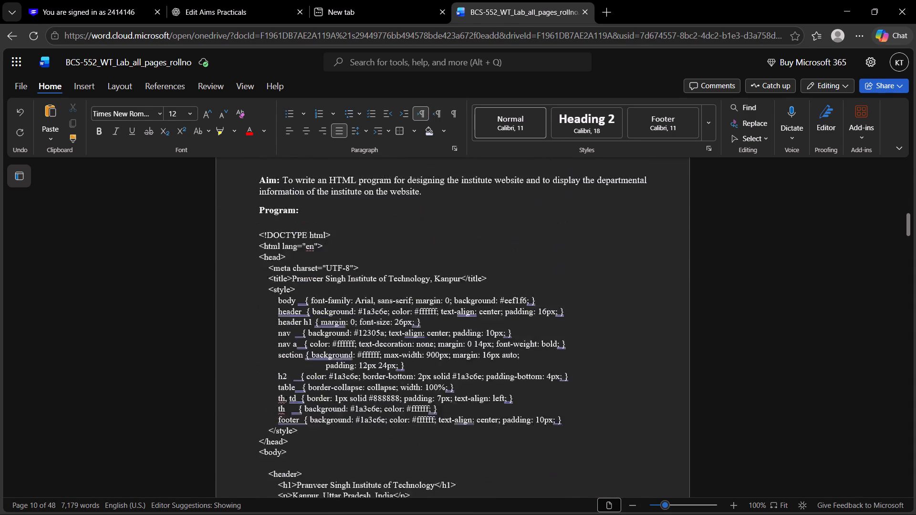
scroll(454, 399, up, 15)
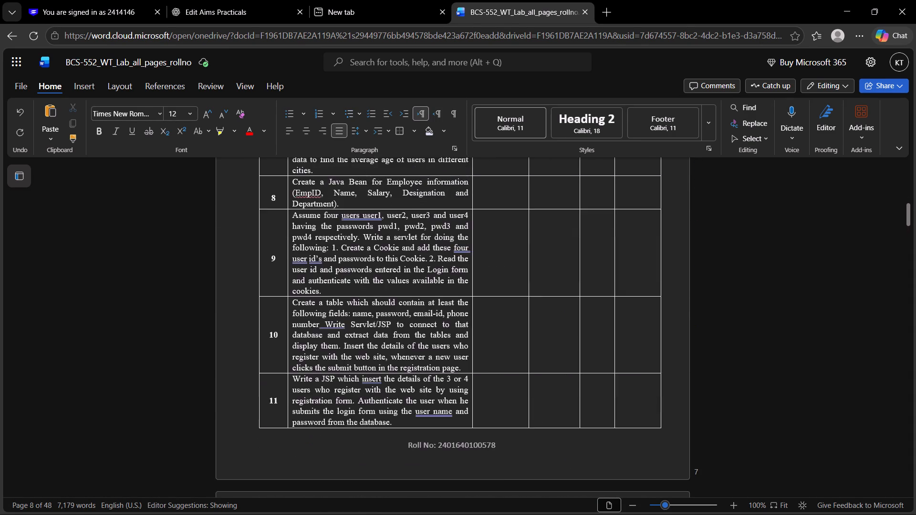
scroll(417, 400, up, 14)
scroll(417, 400, up, 10)
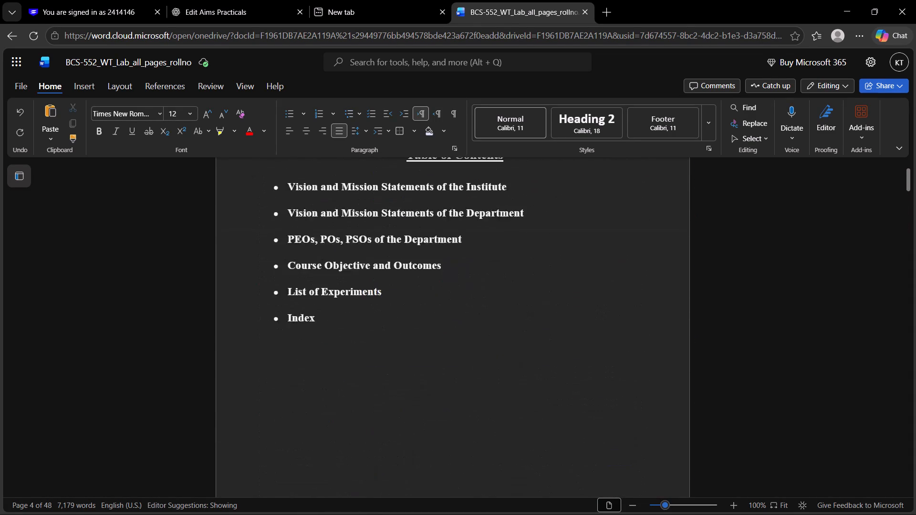
scroll(449, 386, down, 4)
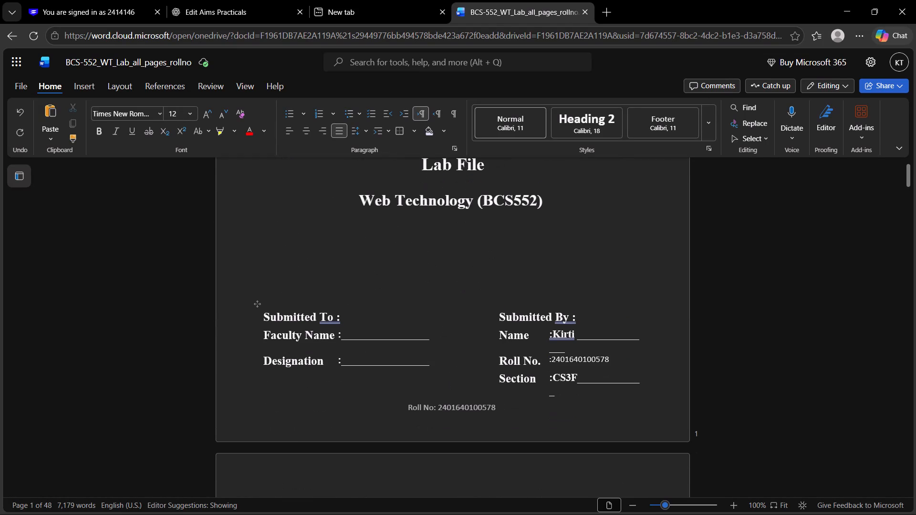
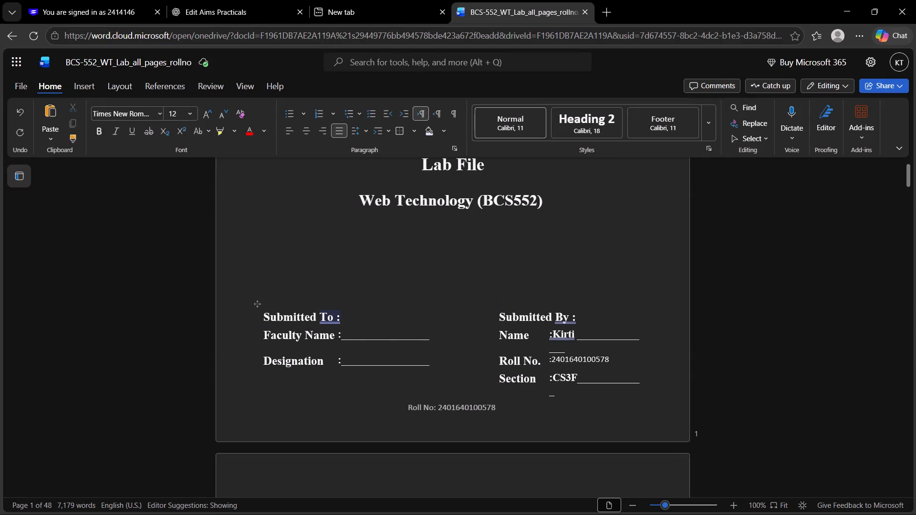
Fill in the Faculty Name line on the title page with the faculty member's name, preceded by "MR.".
drag(365, 325, 359, 335)
click(359, 335)
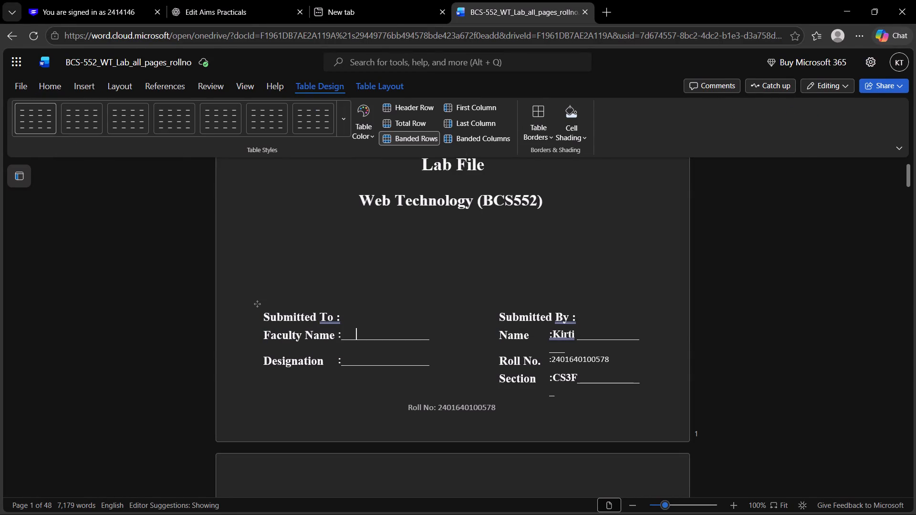
key(BackSpace)
key(BackSpace)
key(BackSpace)
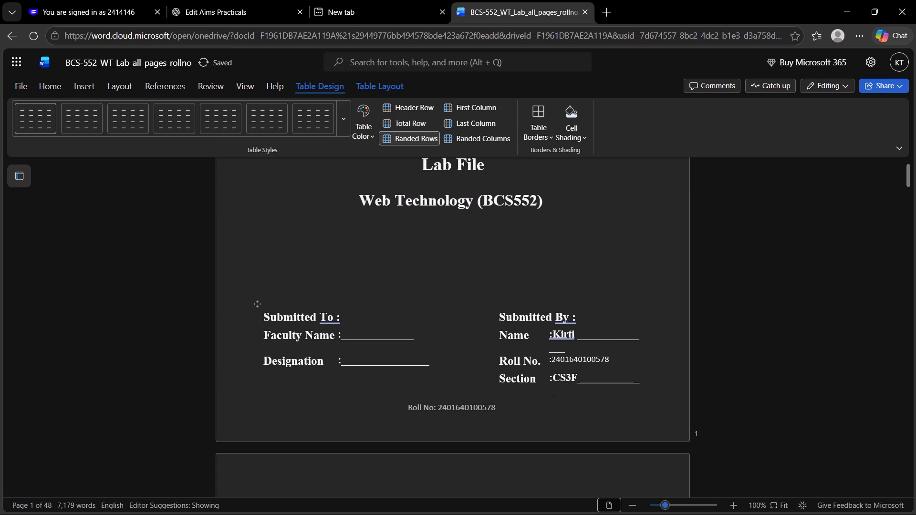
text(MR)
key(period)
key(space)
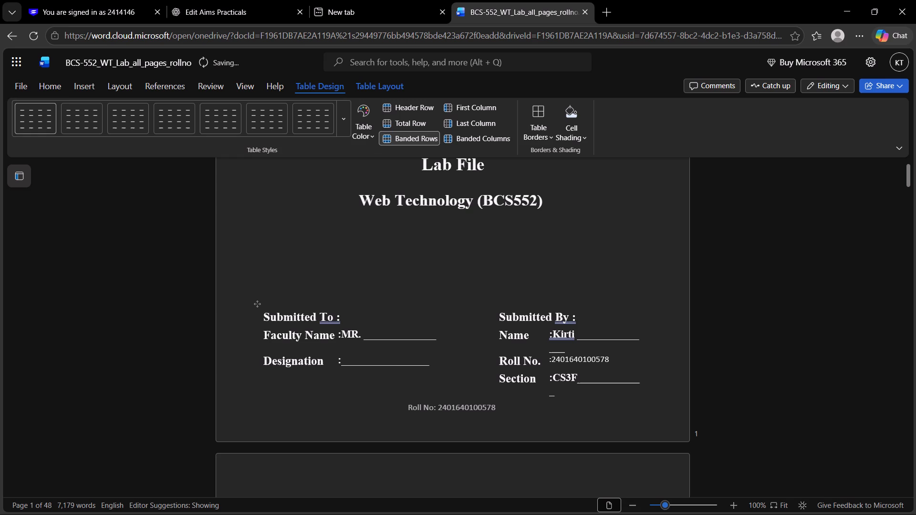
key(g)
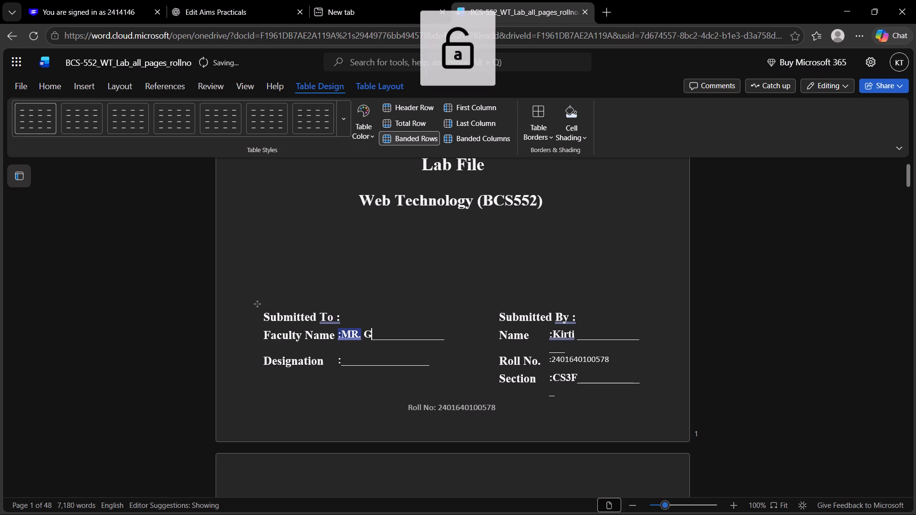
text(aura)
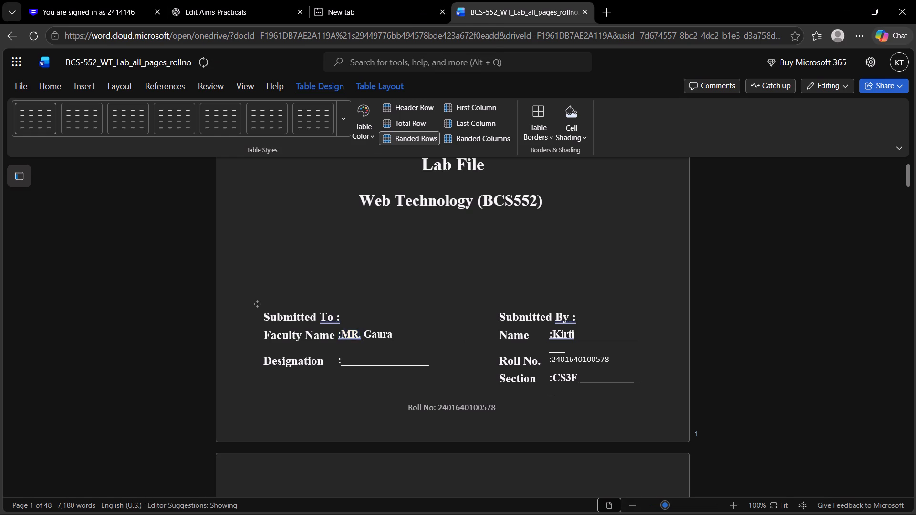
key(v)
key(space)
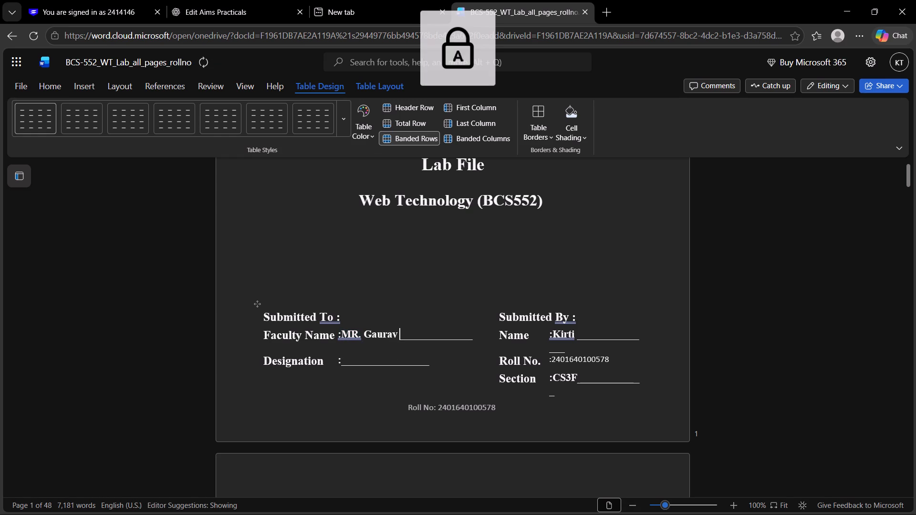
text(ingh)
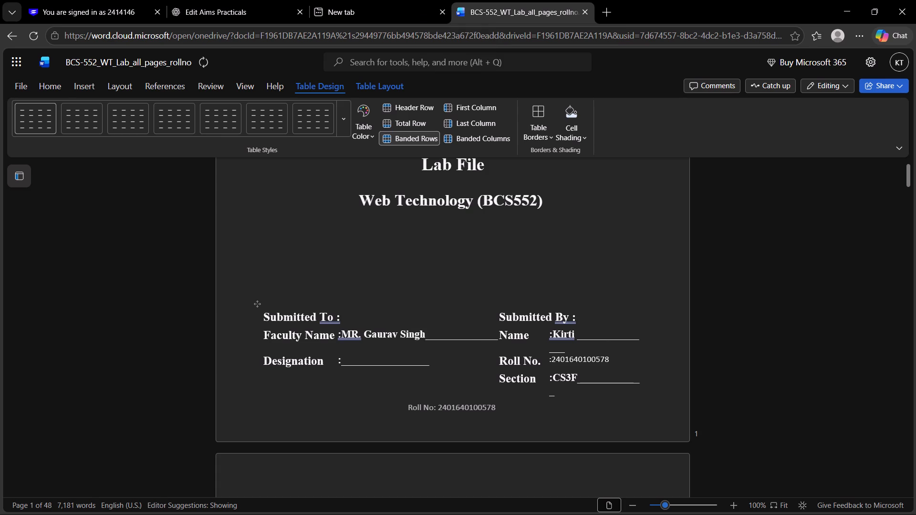
Correct the title before the faculty member's name to "Mr.".
click(378, 361)
click(378, 361)
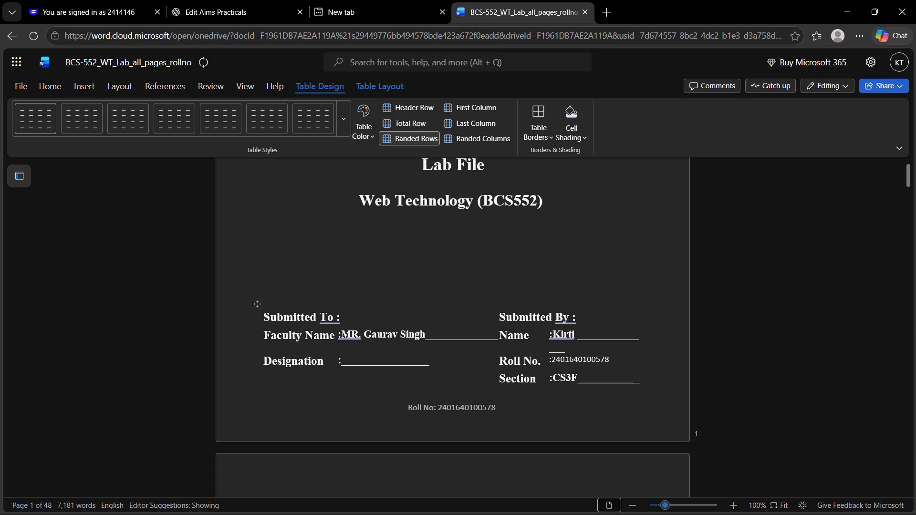
click(358, 334)
key(BackSpace)
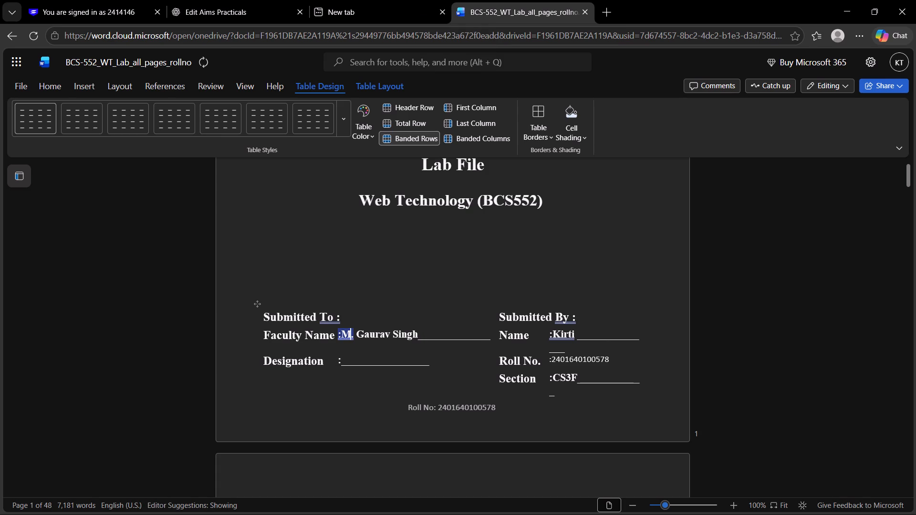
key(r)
Replace the leading underscores on the Designation line with "Assistant Professor".
click(369, 357)
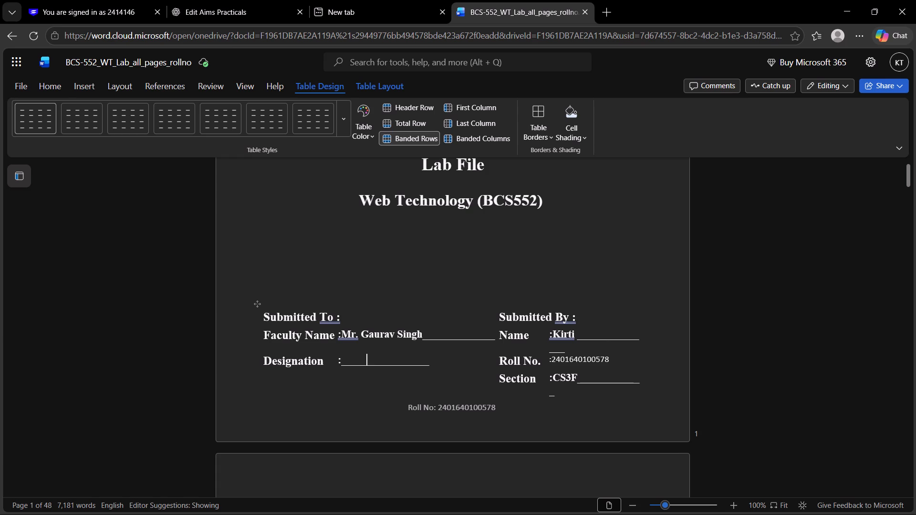
key(BackSpace)
key(BackSpace)
key(BackSpace)
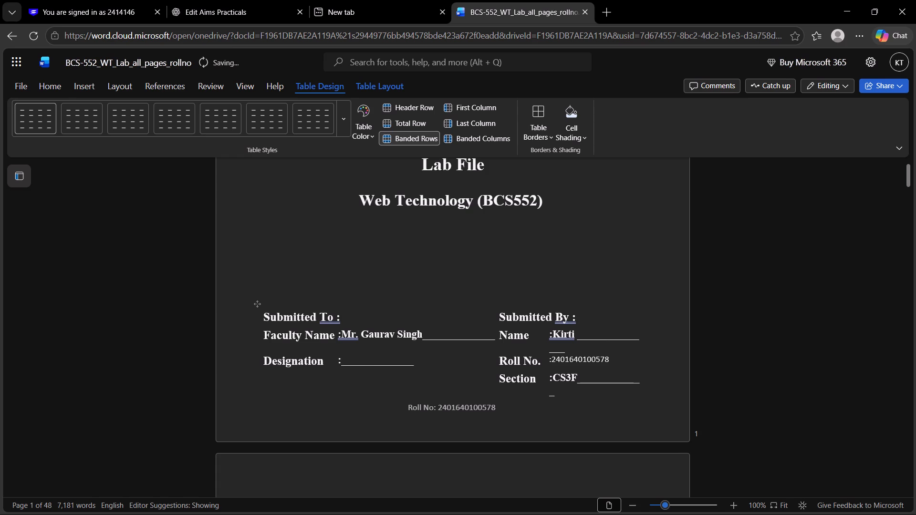
key(BackSpace)
key(BackSpace)
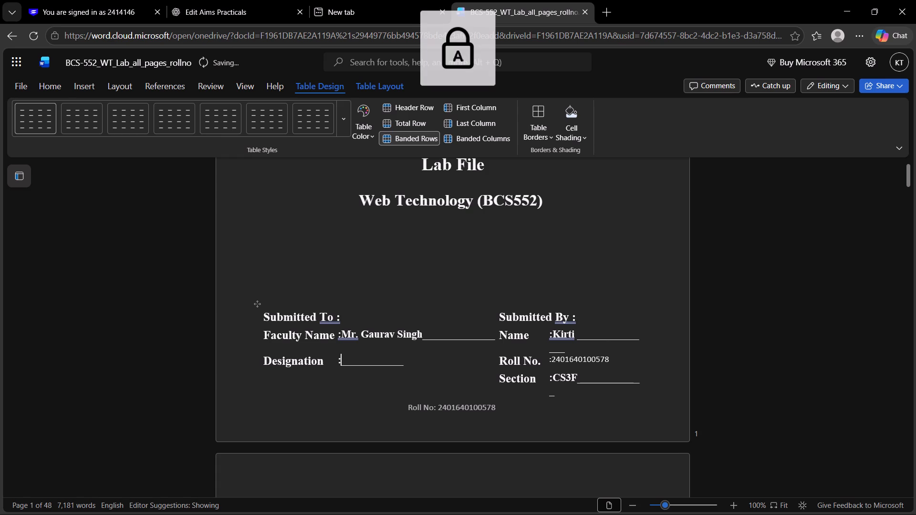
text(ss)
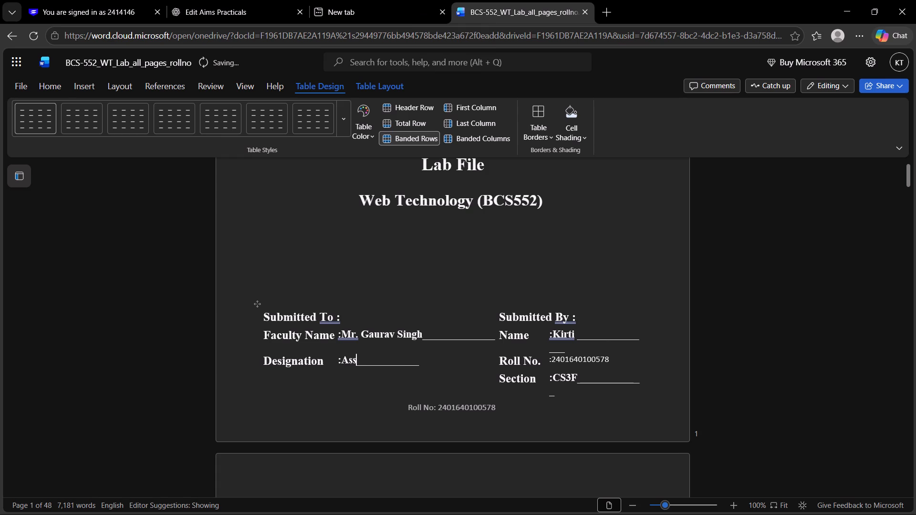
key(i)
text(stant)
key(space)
Finish the Designation entry on the title page so it reads "Assistant Professor".
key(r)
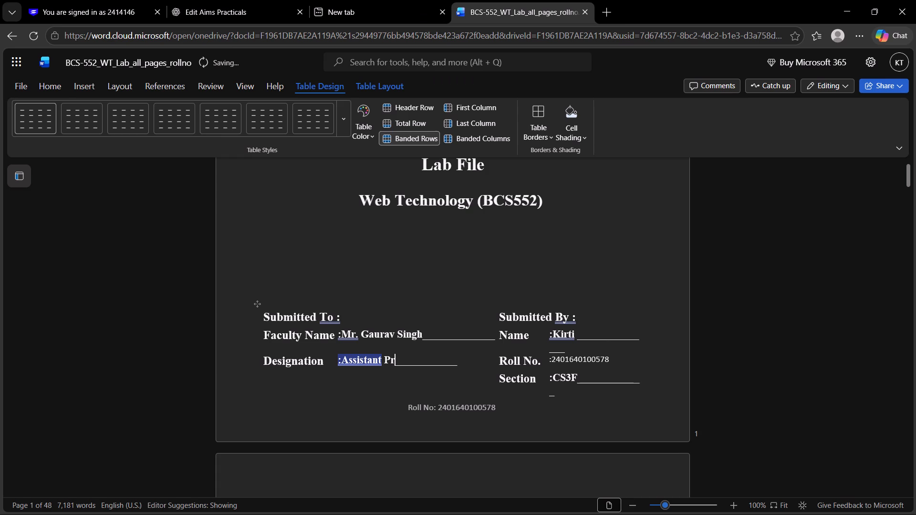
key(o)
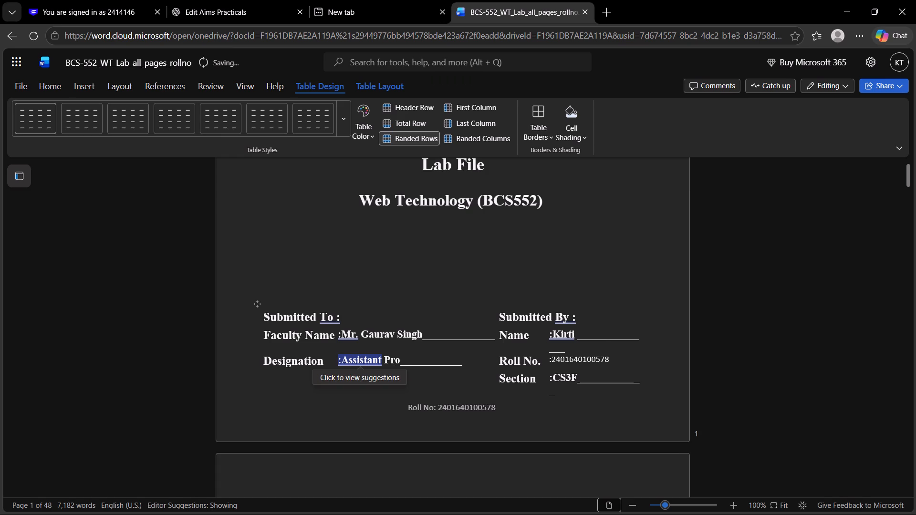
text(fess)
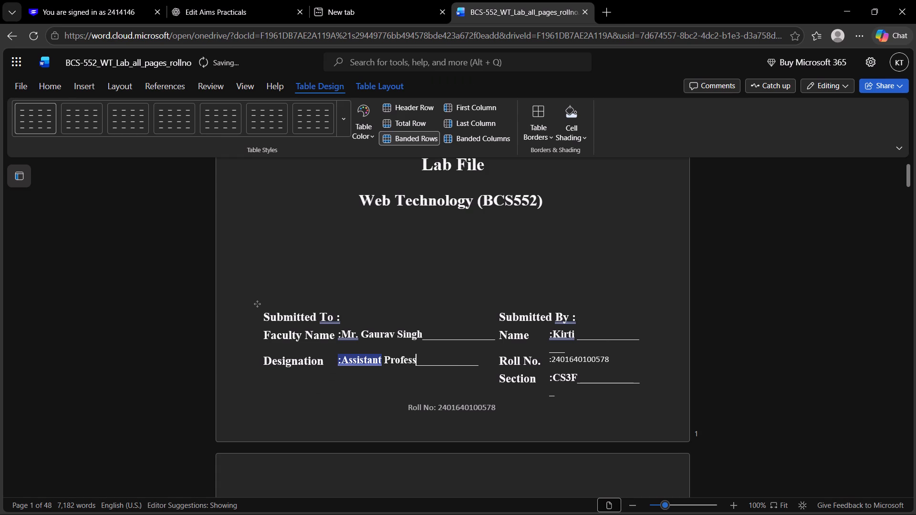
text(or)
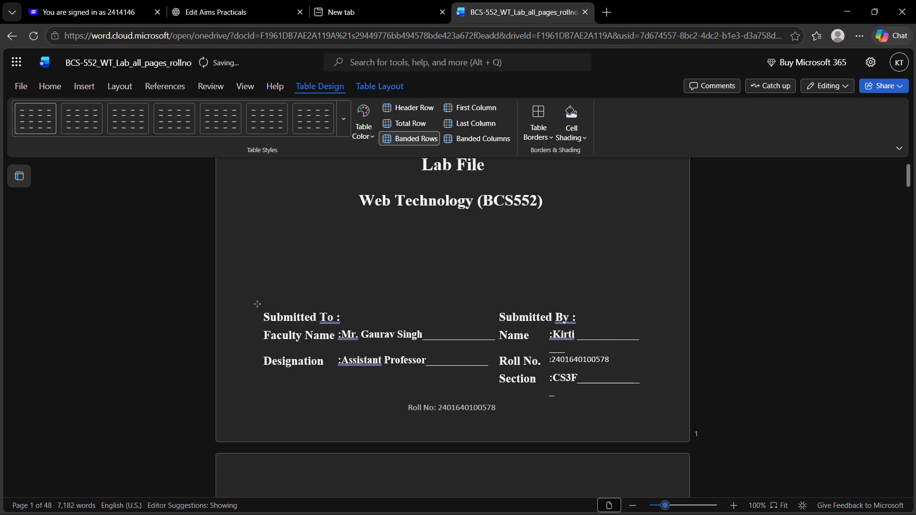
Add the student's surname after the first name on the Name line and remove the underscores between the two names.
click(586, 333)
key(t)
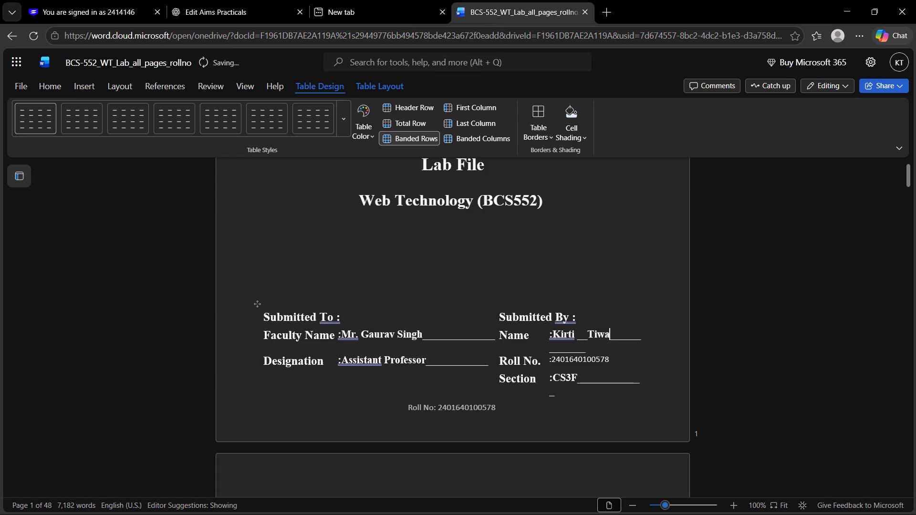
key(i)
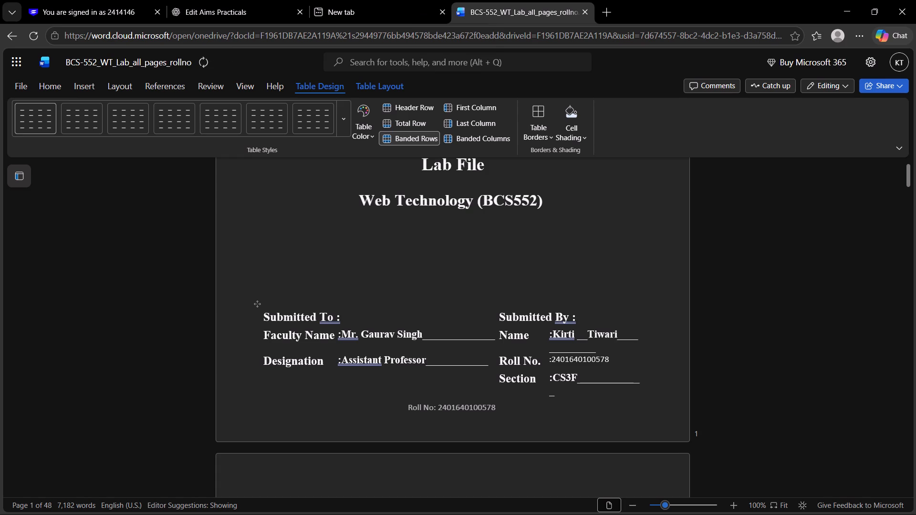
key(Left)
key(Left)
key(Left)
key(Left)
key(Left)
key(Left)
key(BackSpace)
key(BackSpace)
Delete the surplus trailing underscores that wrap onto a second line below the student's name.
click(601, 374)
click(585, 349)
key(BackSpace)
key(BackSpace)
key(BackSpace)
key(BackSpace)
key(BackSpace)
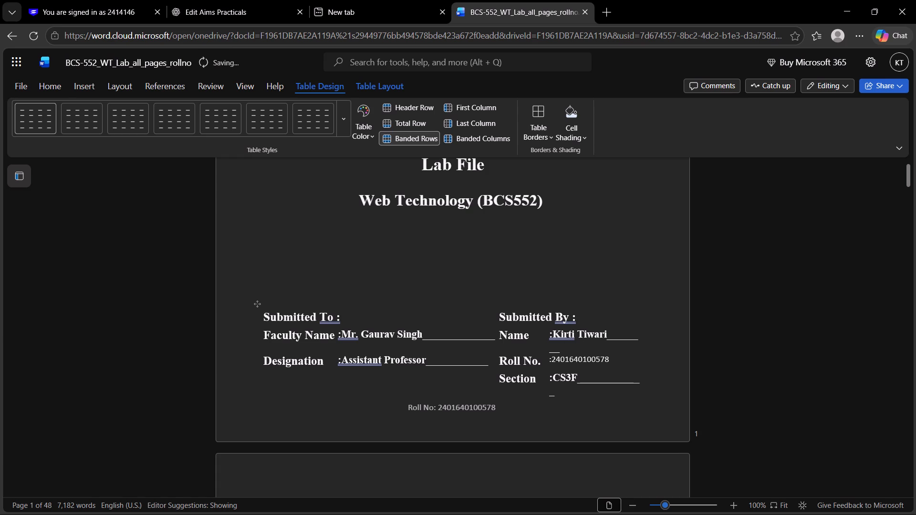
Delete the surplus underscores wrapping below the student's name on the title page.
key(BackSpace)
key(BackSpace)
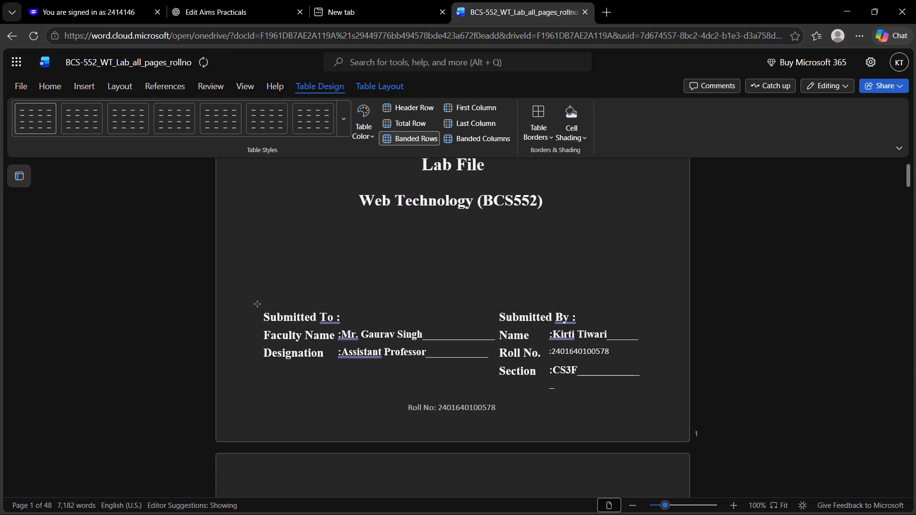
Reformat the Section entry as ": CS 3F", with a space after the colon and before 3F.
click(590, 370)
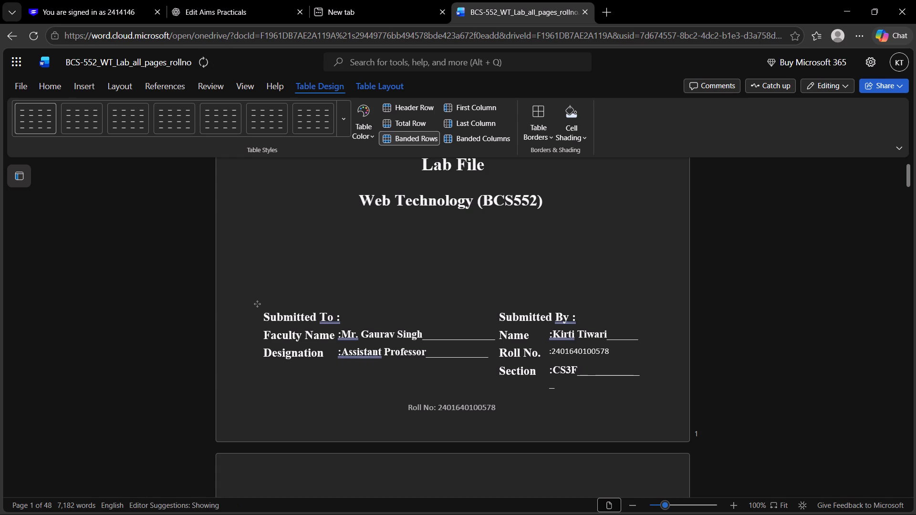
click(567, 368)
click(567, 368)
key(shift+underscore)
key(BackSpace)
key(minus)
key(BackSpace)
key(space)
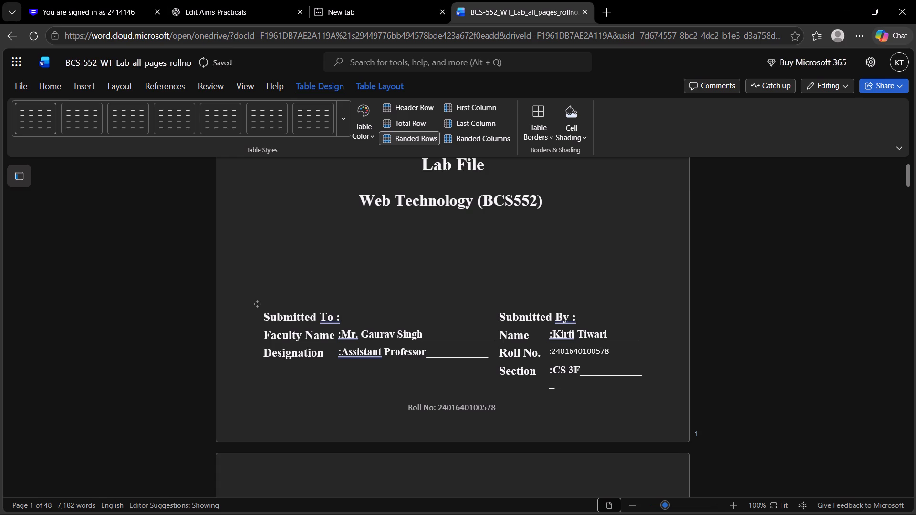
key(Left)
key(Left)
key(Left)
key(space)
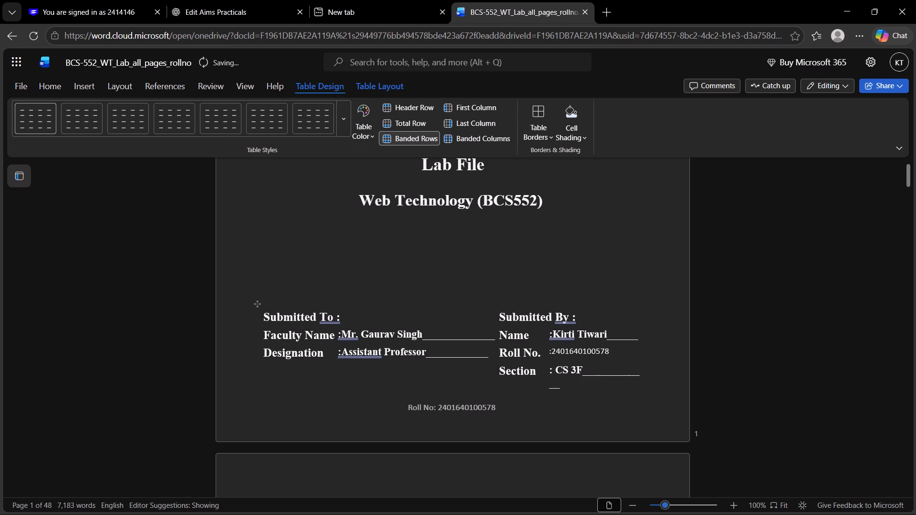
Insert a space after the colon in the Name, Roll No., Faculty Name and Designation entries.
click(554, 332)
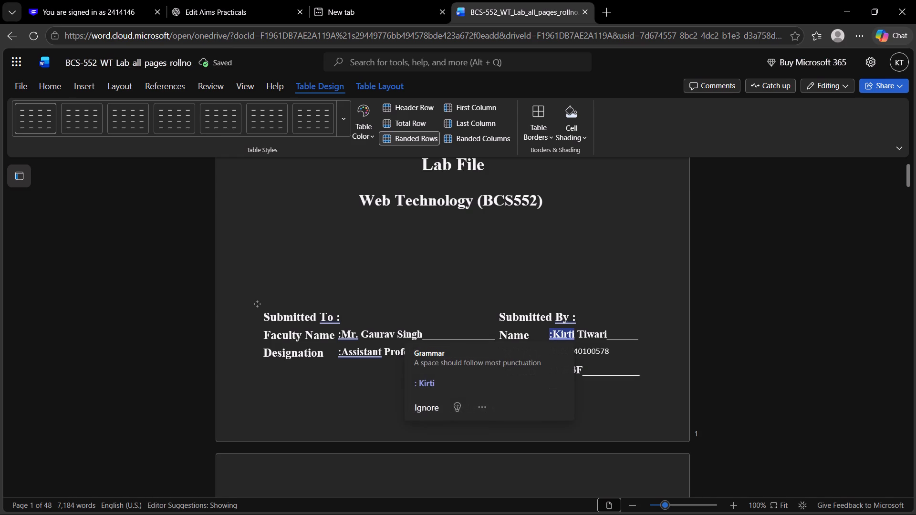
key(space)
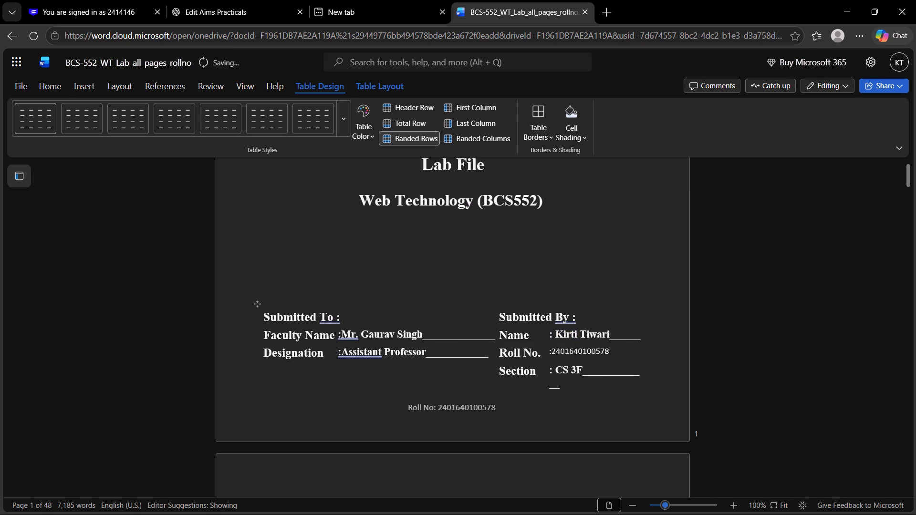
click(554, 352)
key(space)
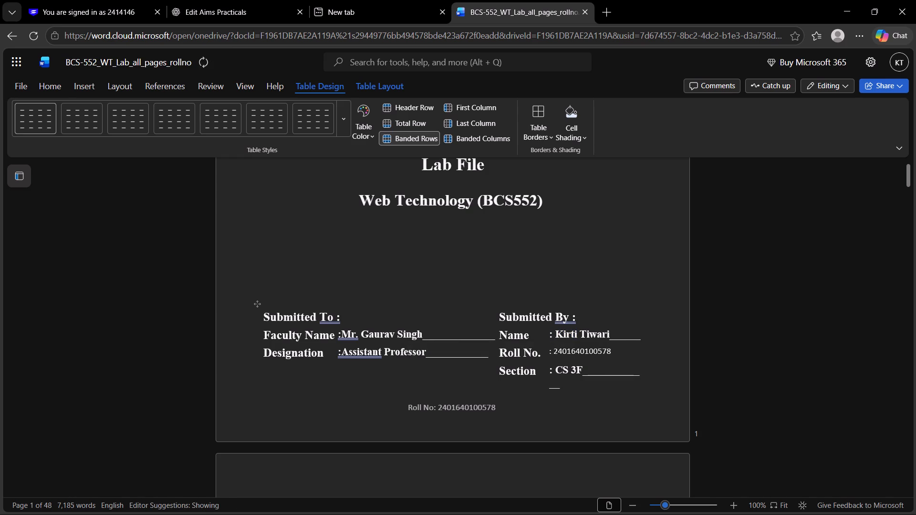
click(343, 332)
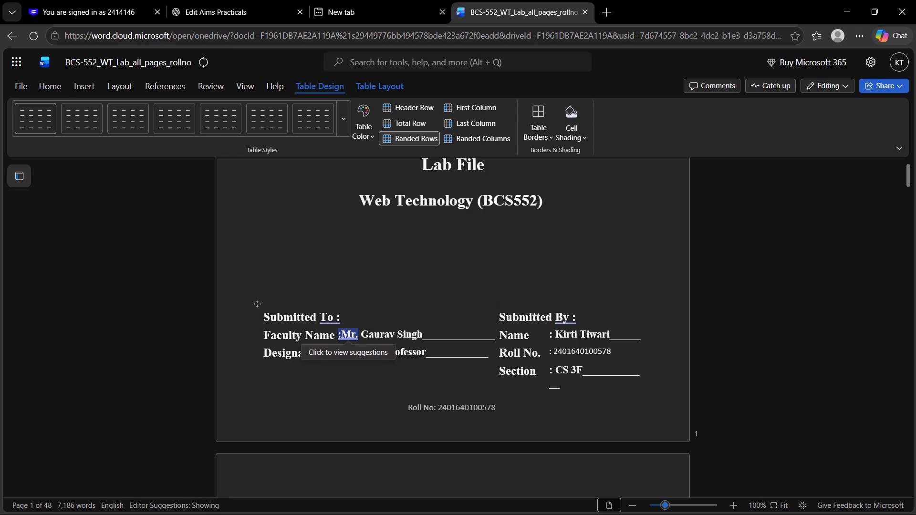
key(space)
click(355, 333)
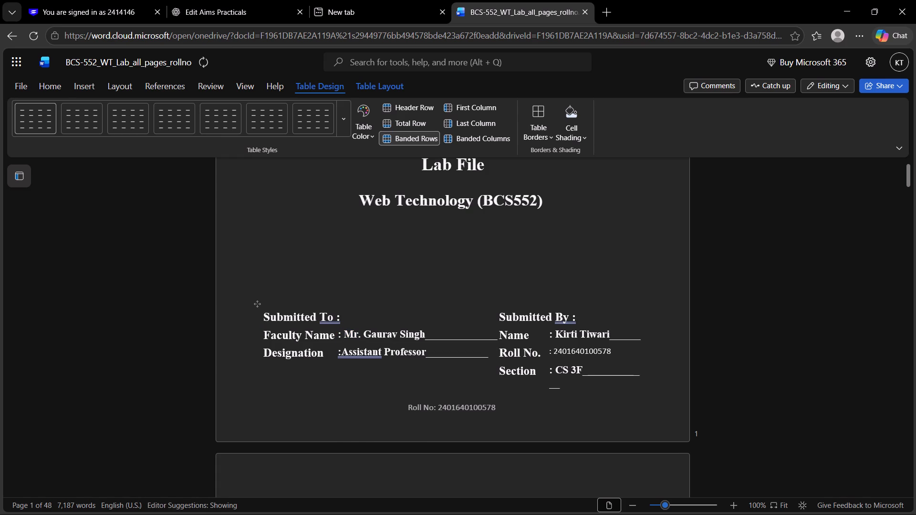
click(350, 351)
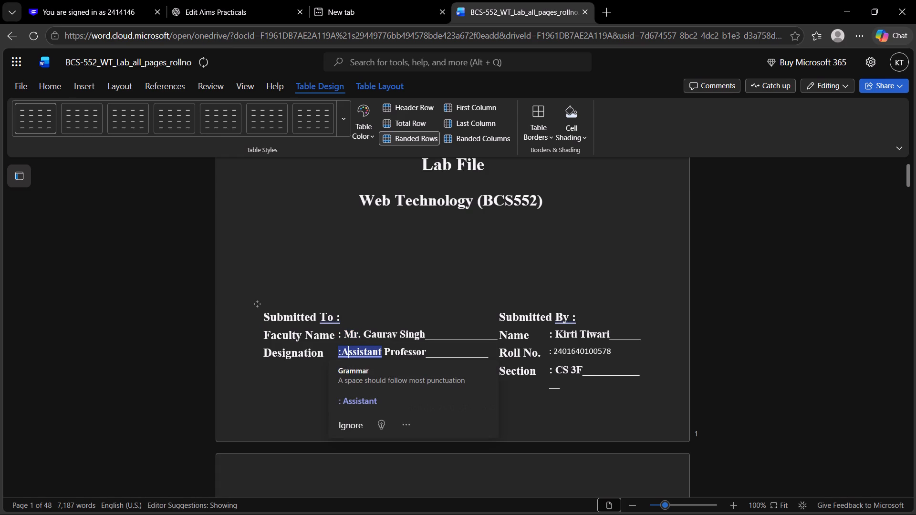
click(361, 397)
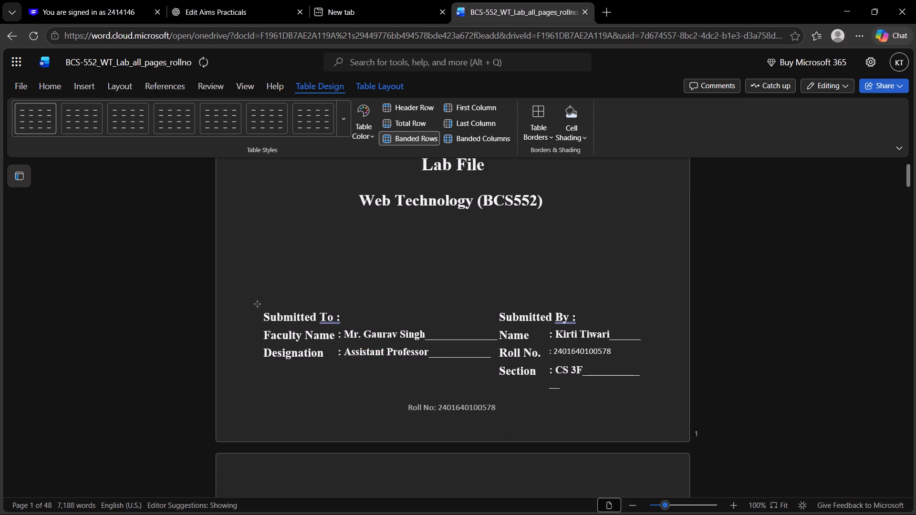
click(452, 352)
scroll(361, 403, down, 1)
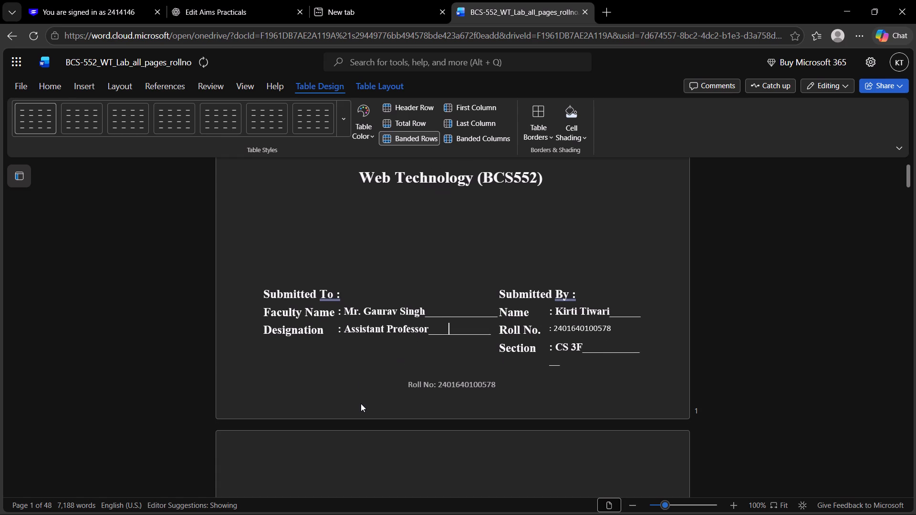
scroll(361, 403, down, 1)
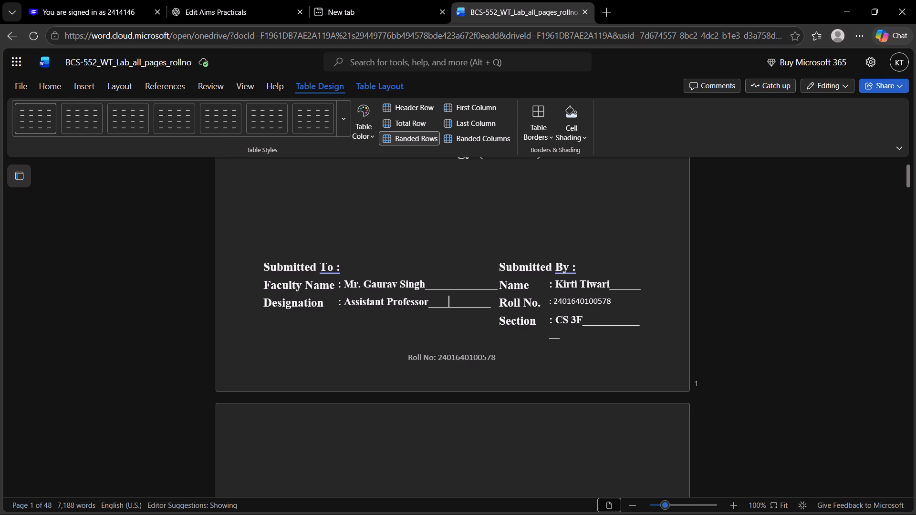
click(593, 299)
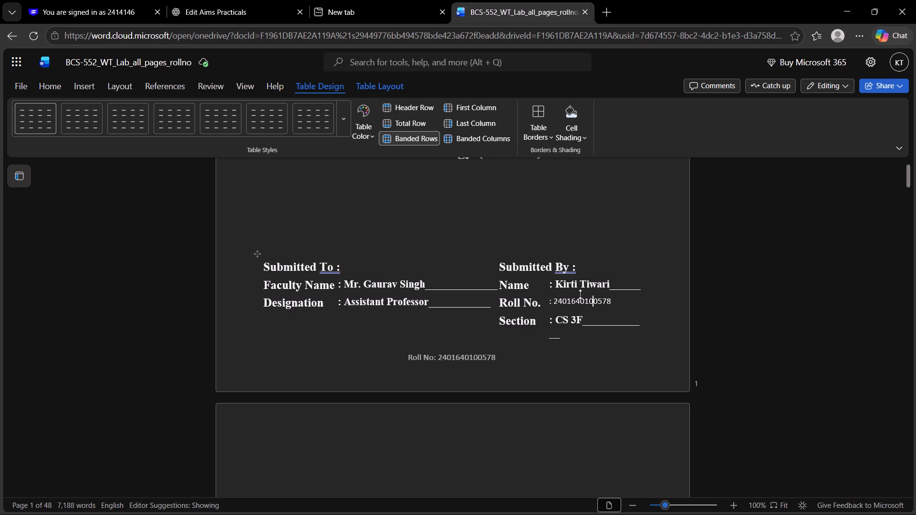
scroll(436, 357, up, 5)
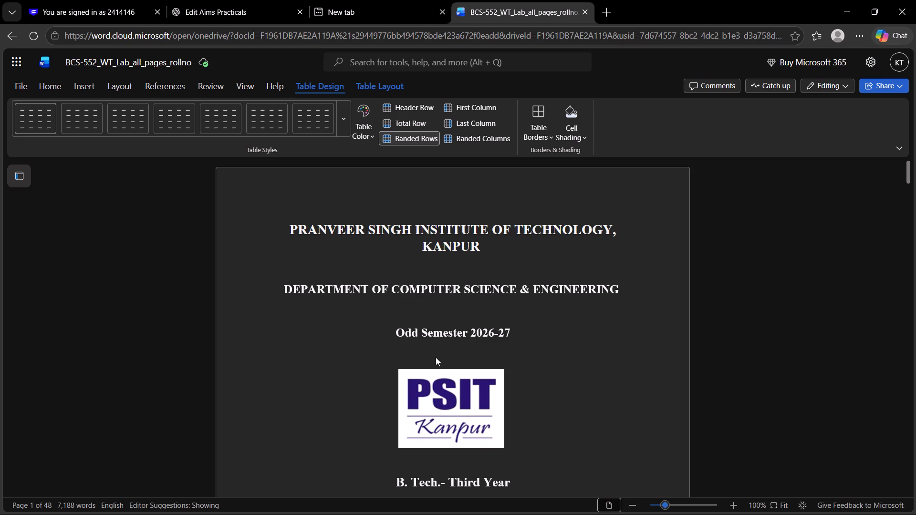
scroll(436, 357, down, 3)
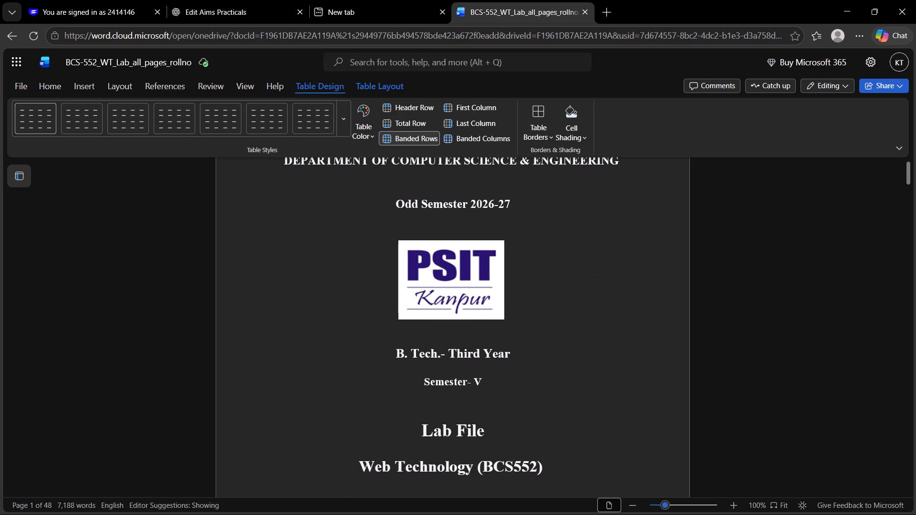
Review the title page and the department mission, PEO and program outcome pages, and check the Submitted To and Submitted By details.
scroll(451, 355, down, 6)
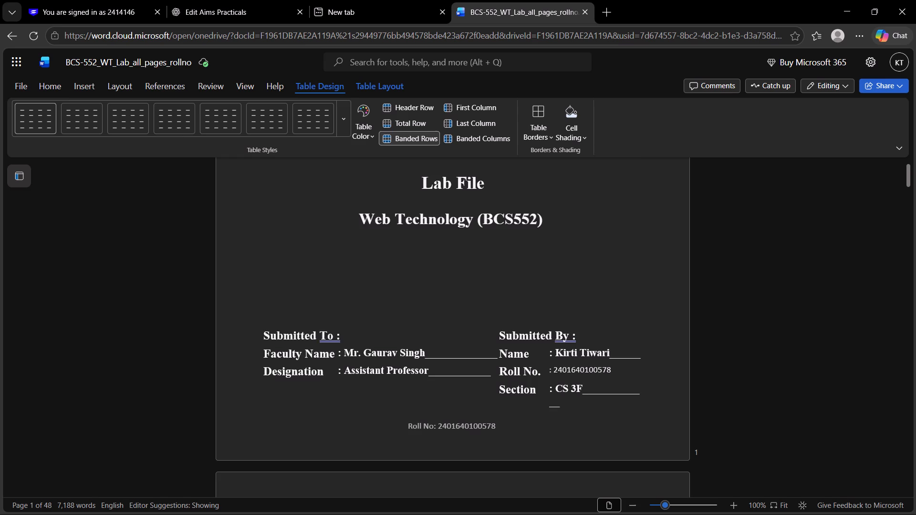
scroll(451, 355, down, 11)
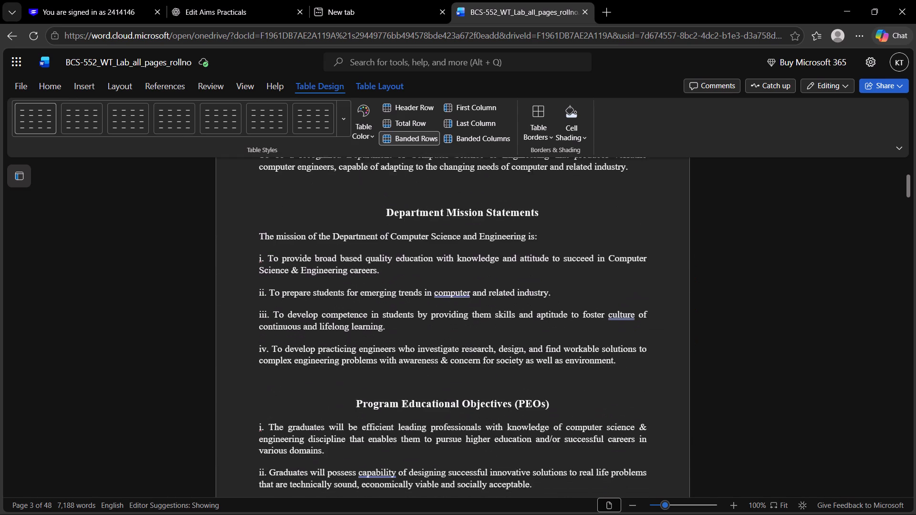
scroll(451, 355, down, 6)
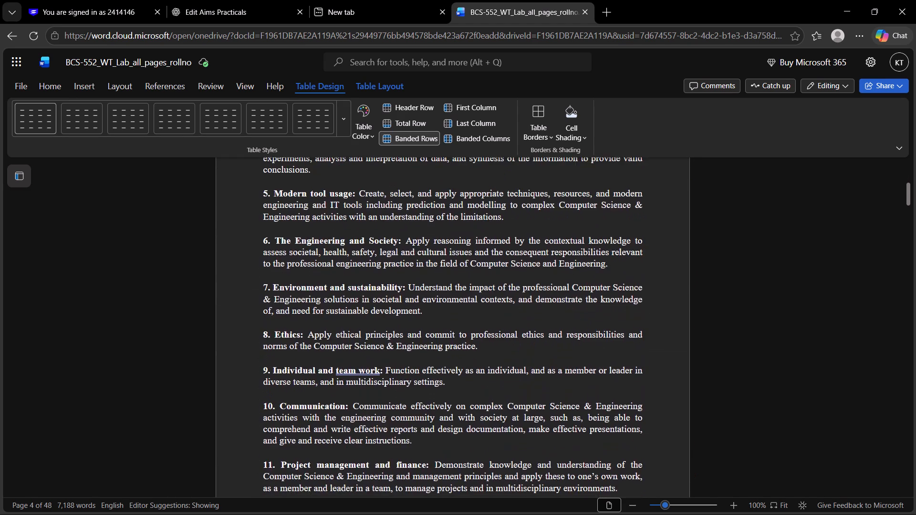
scroll(451, 355, up, 17)
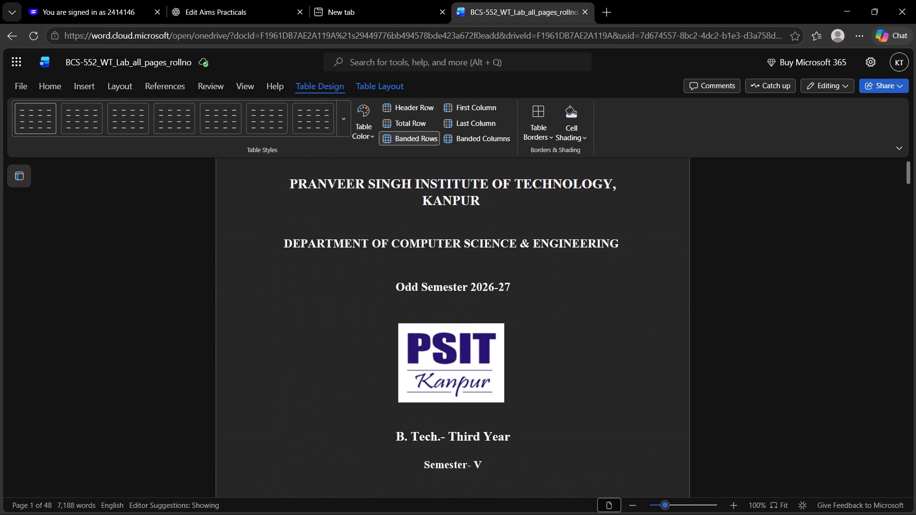
scroll(451, 355, down, 4)
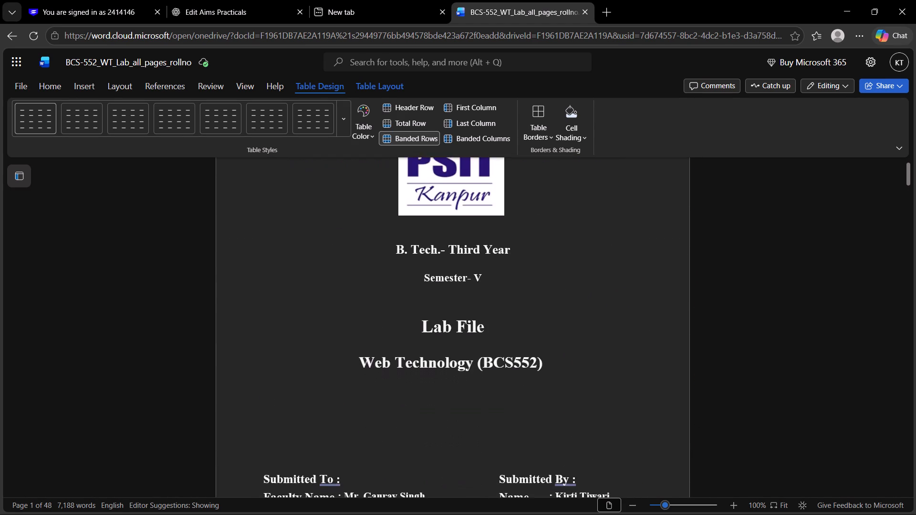
scroll(451, 355, down, 3)
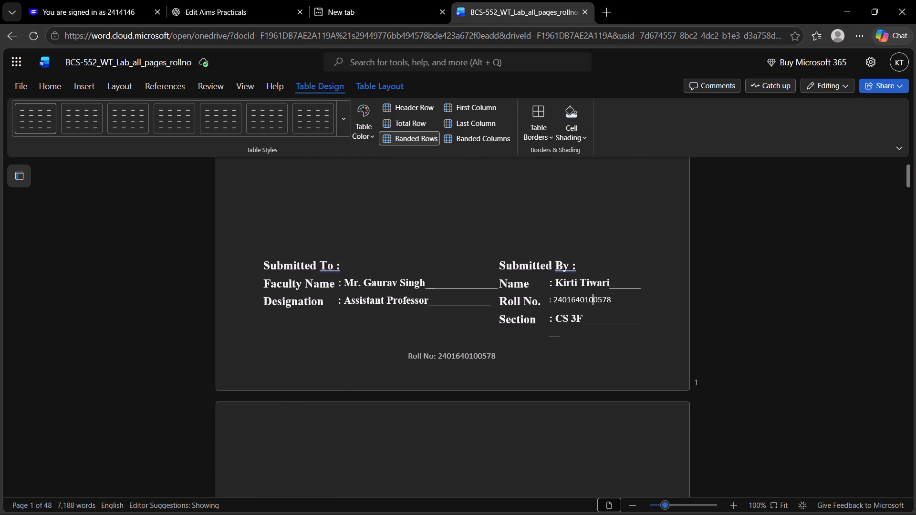
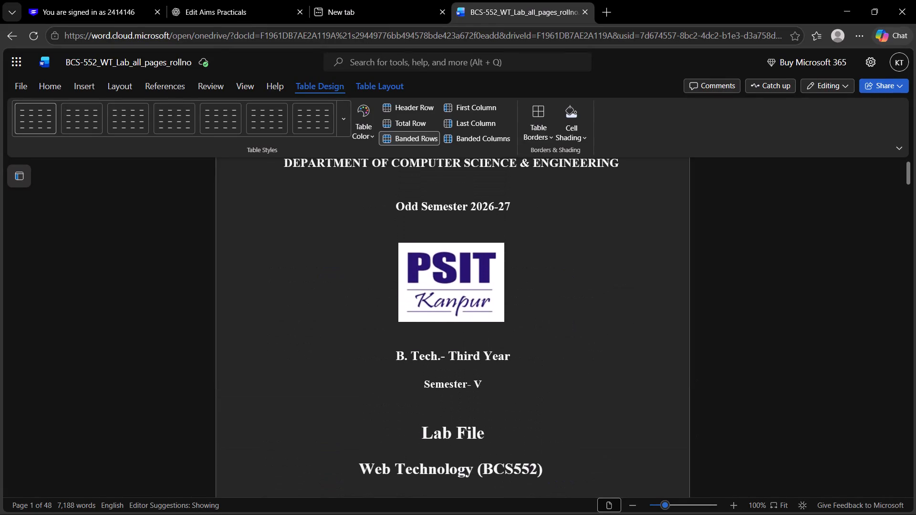
Review the lab file from the title page through the index and all experiments to the final shopping cart result.
scroll(425, 361, down, 5)
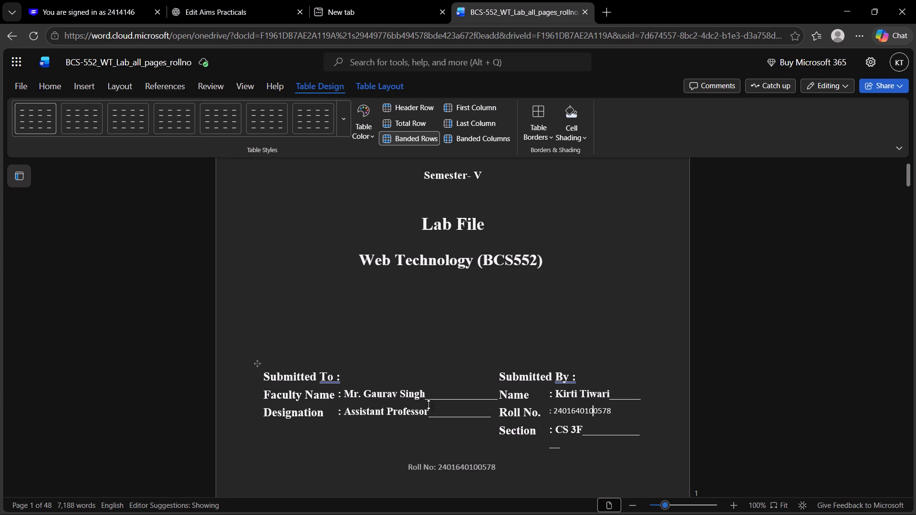
click(451, 399)
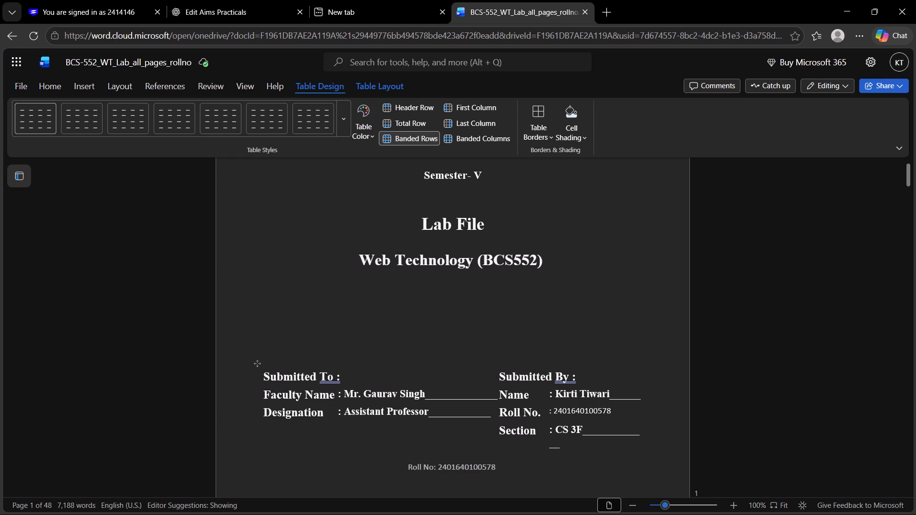
scroll(451, 399, down, 4)
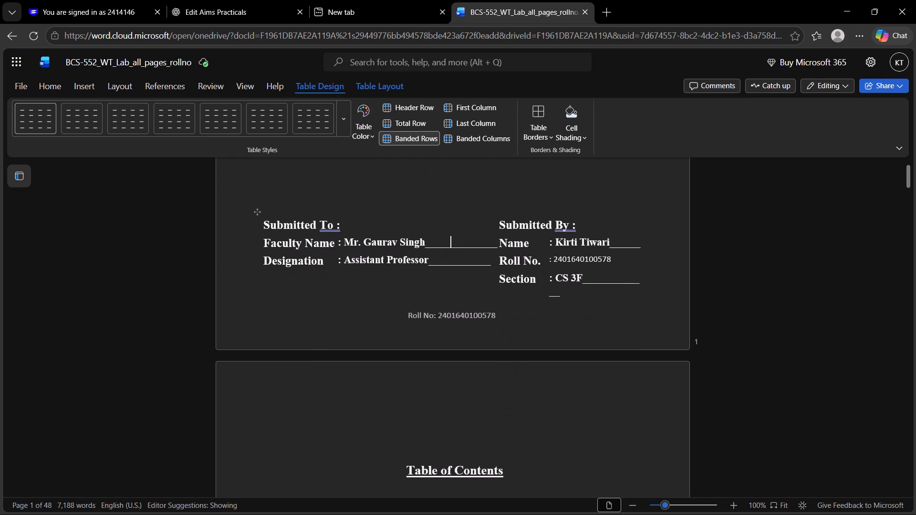
scroll(451, 399, down, 12)
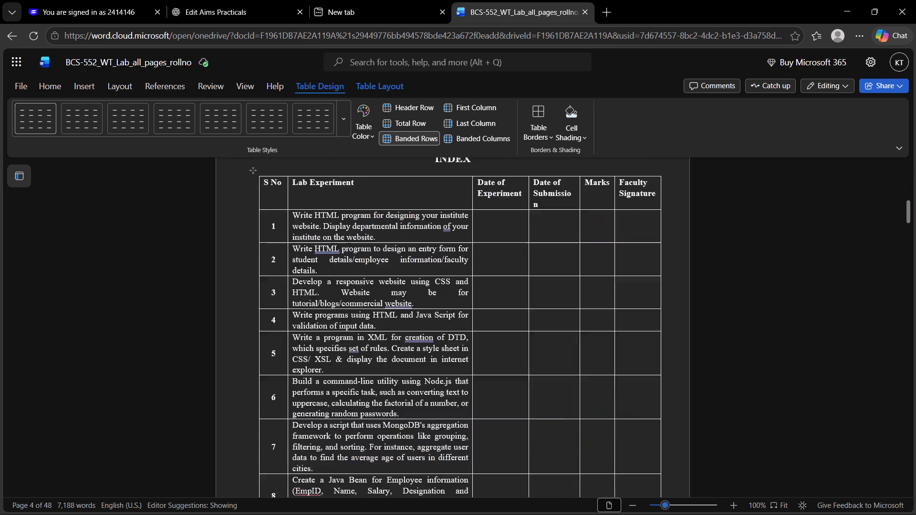
scroll(451, 399, down, 10)
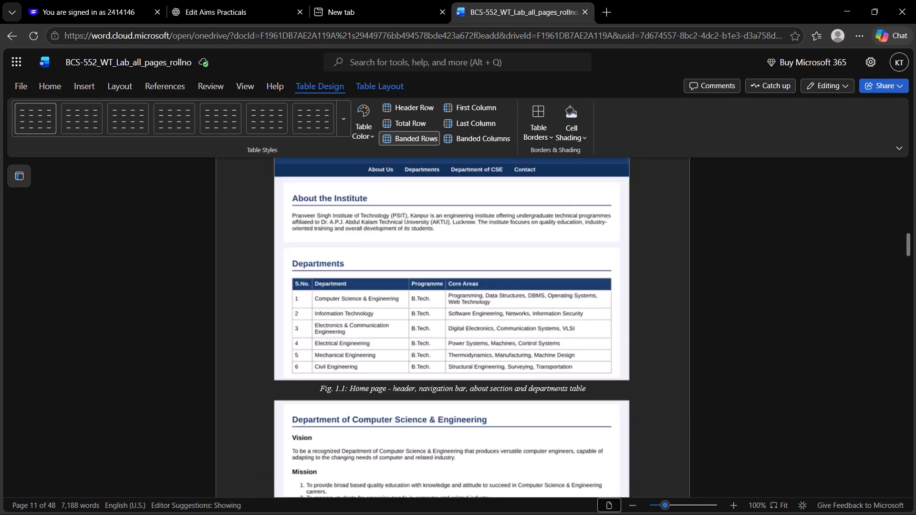
scroll(451, 399, down, 6)
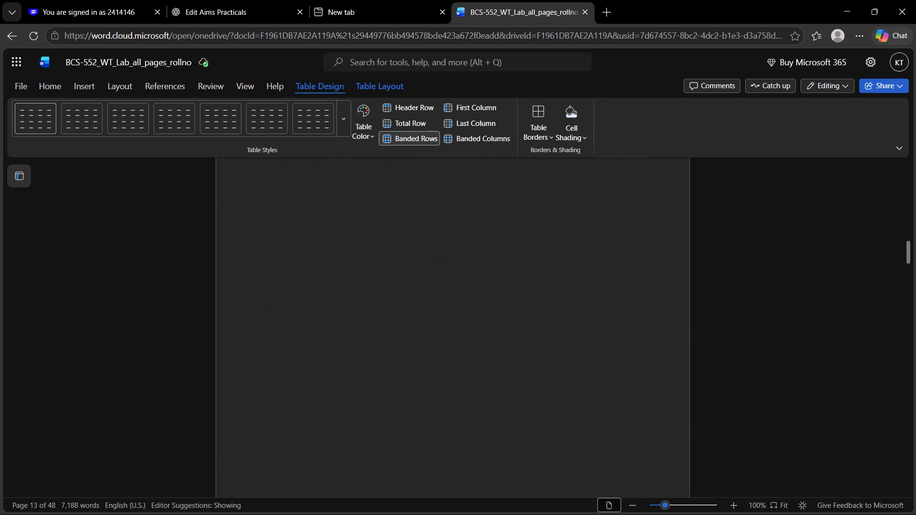
scroll(451, 399, down, 3)
scroll(451, 399, up, 8)
scroll(451, 399, down, 2)
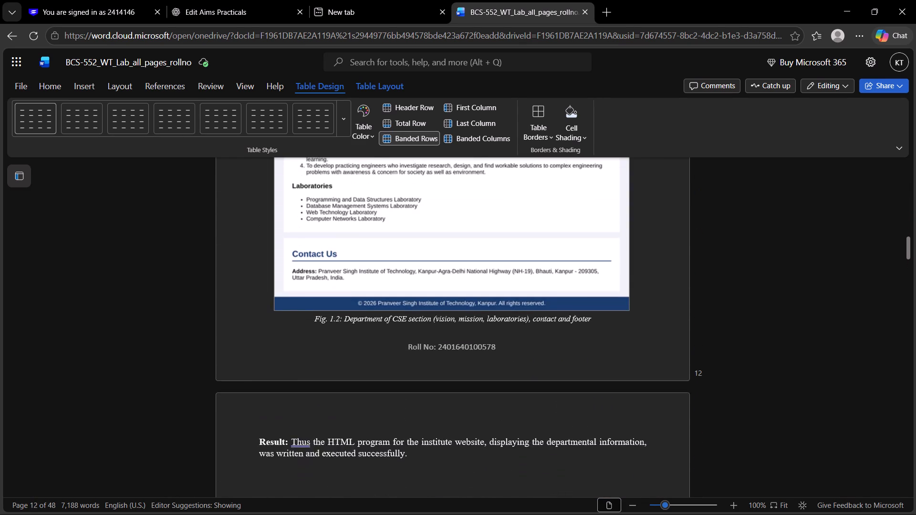
scroll(451, 399, down, 13)
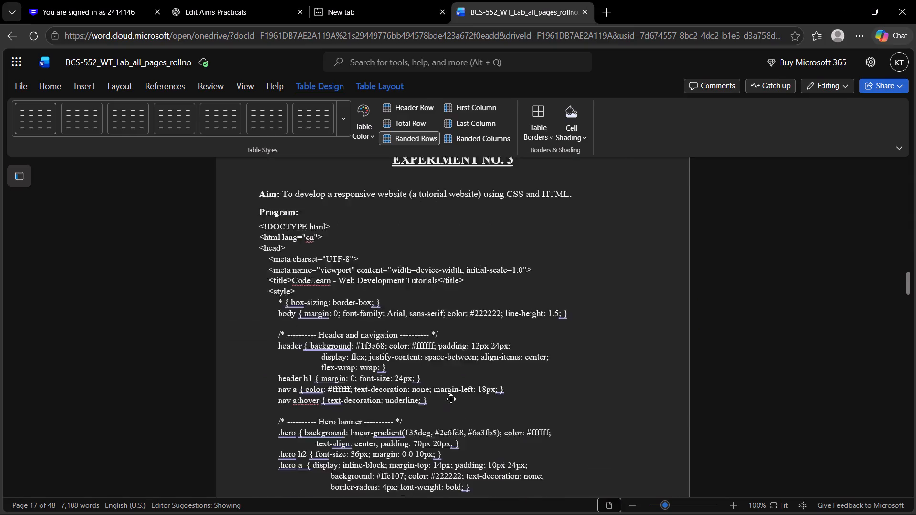
scroll(451, 399, down, 10)
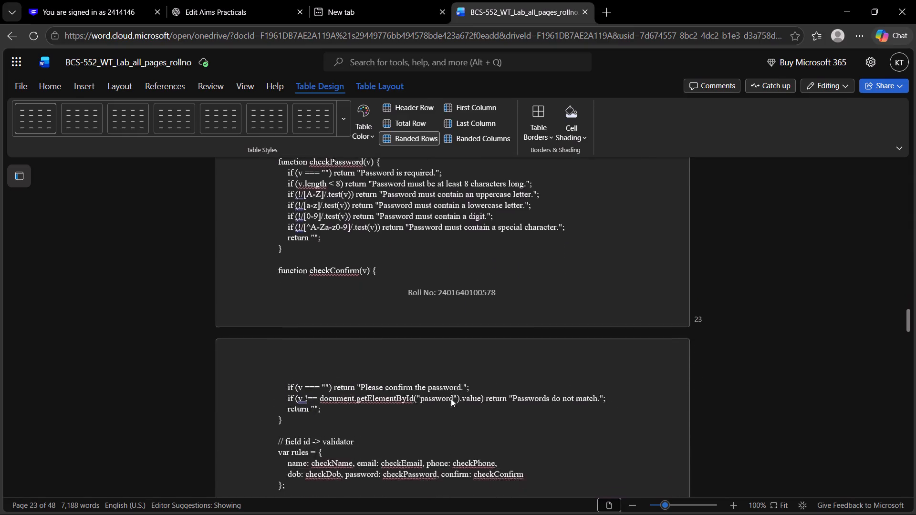
scroll(451, 399, down, 10)
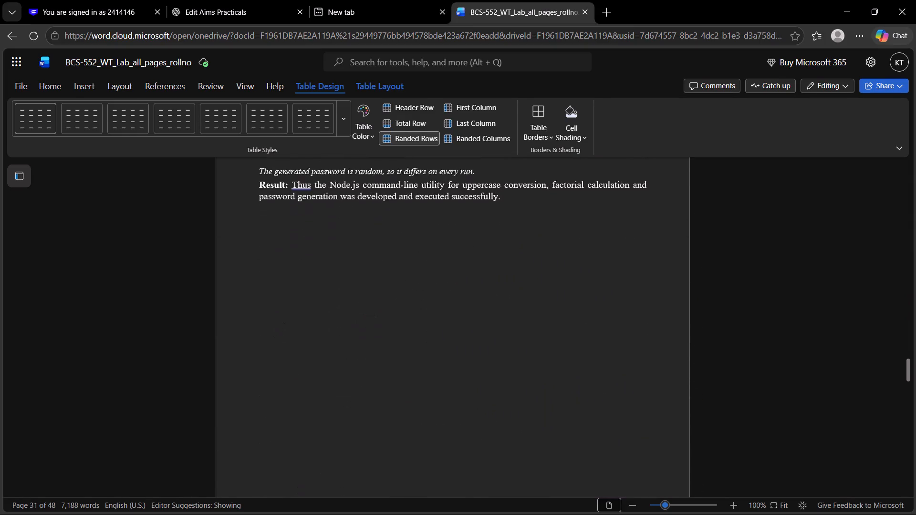
scroll(451, 399, down, 11)
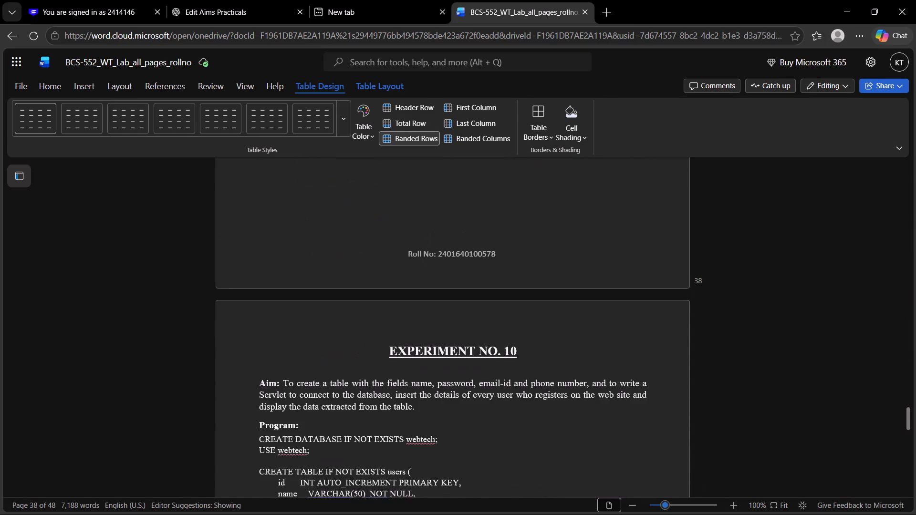
scroll(451, 399, down, 7)
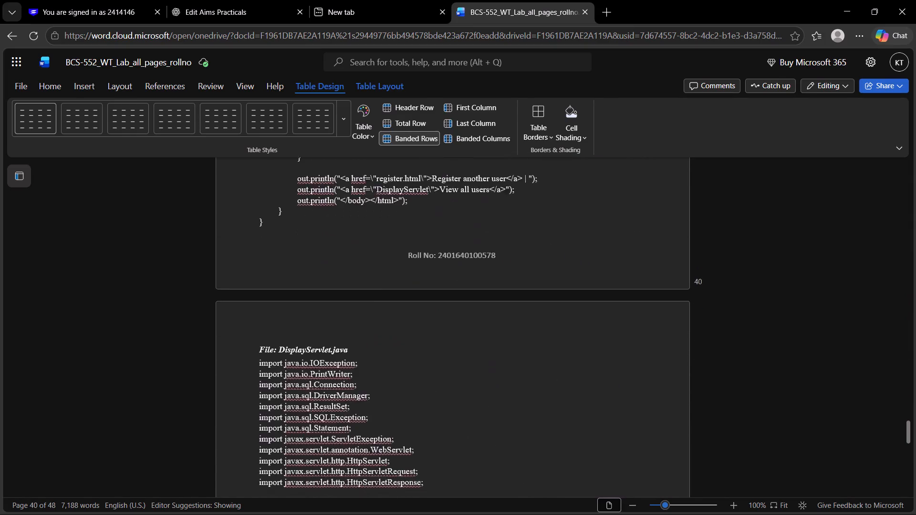
scroll(451, 399, down, 13)
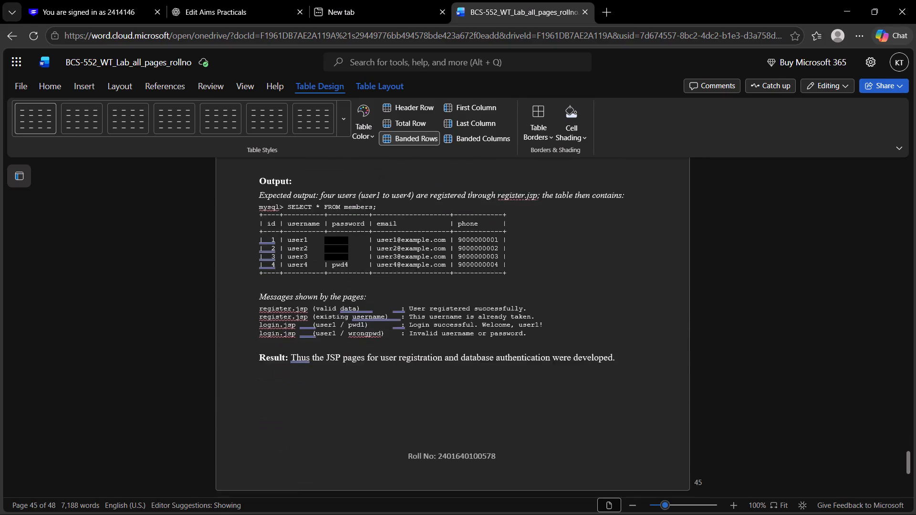
scroll(451, 399, down, 6)
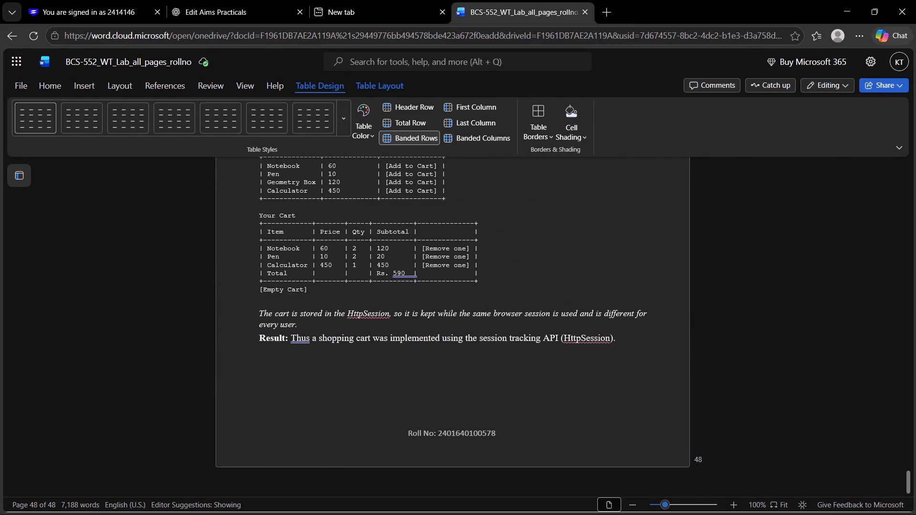
Look back through the experiment pages from the end of the document up to the title page.
scroll(451, 399, up, 16)
scroll(451, 399, up, 6)
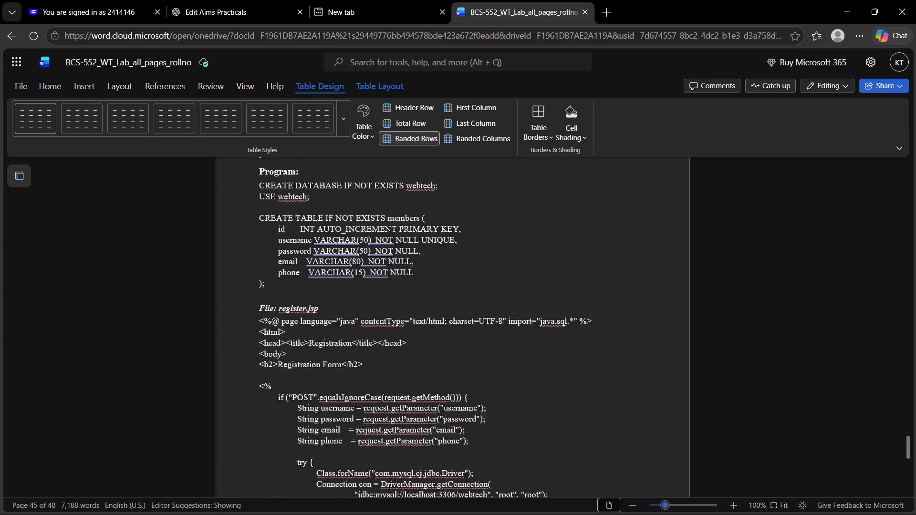
scroll(451, 399, up, 14)
scroll(451, 399, up, 11)
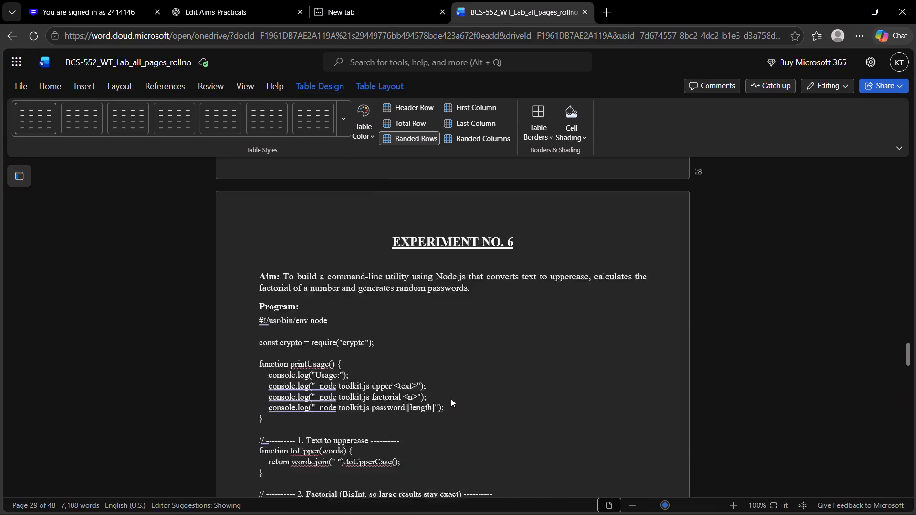
scroll(451, 399, up, 5)
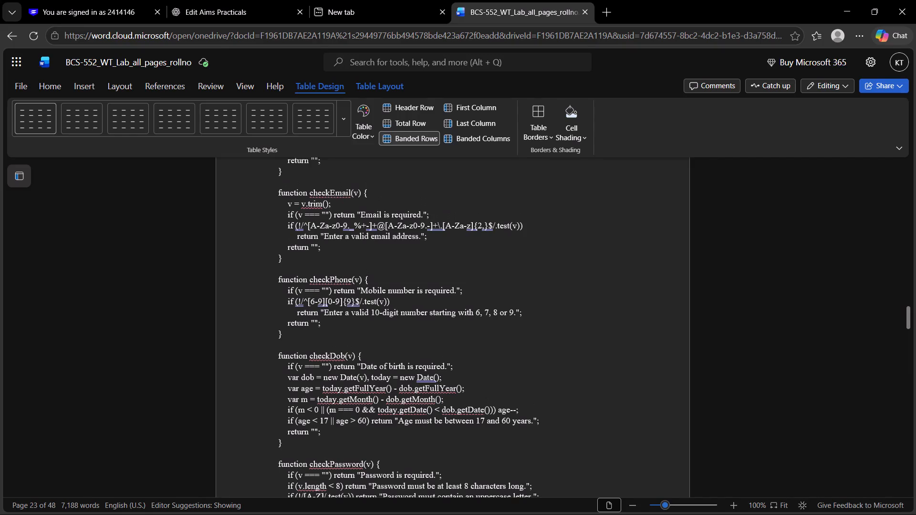
scroll(516, 260, up, 10)
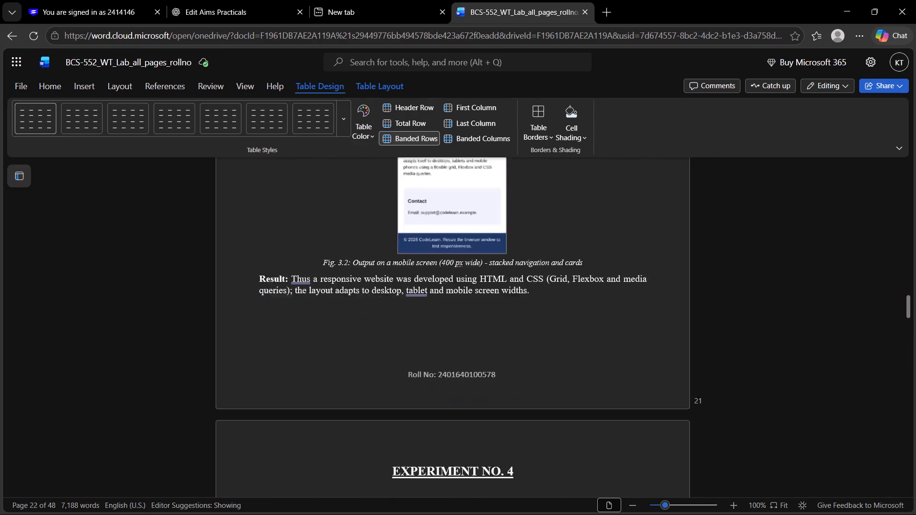
scroll(516, 260, up, 8)
scroll(670, 277, up, 18)
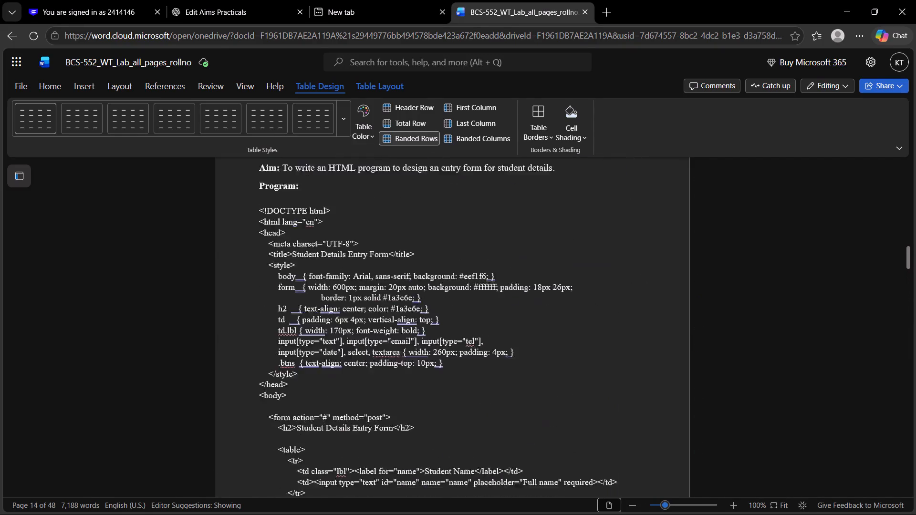
scroll(670, 277, up, 7)
scroll(553, 328, up, 17)
scroll(553, 328, up, 9)
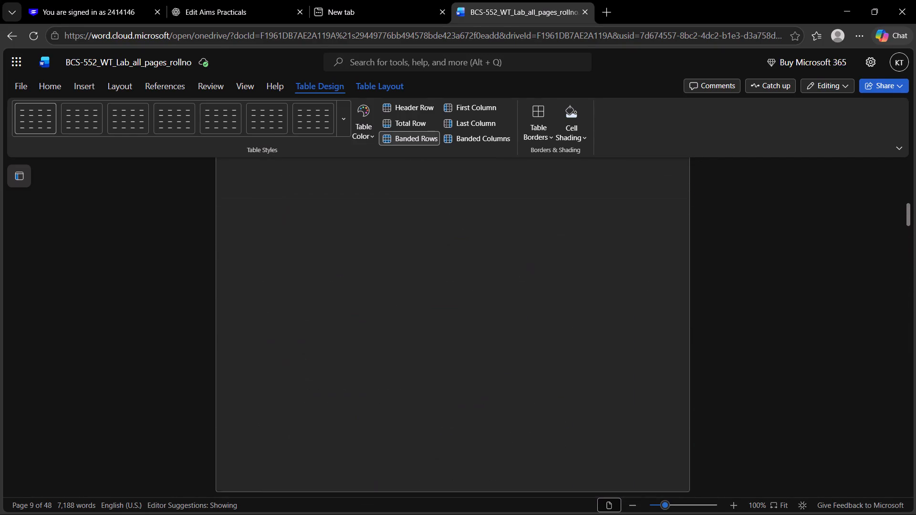
scroll(553, 328, up, 8)
scroll(501, 340, up, 1)
Delete the trailing underscores after "Assistant Professor" in the title page's Designation entry.
scroll(501, 340, down, 3)
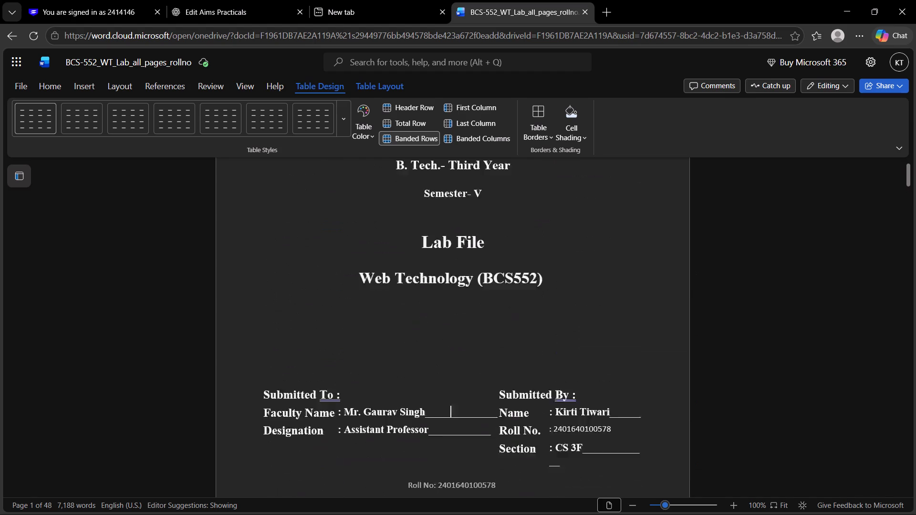
scroll(501, 340, down, 1)
click(493, 402)
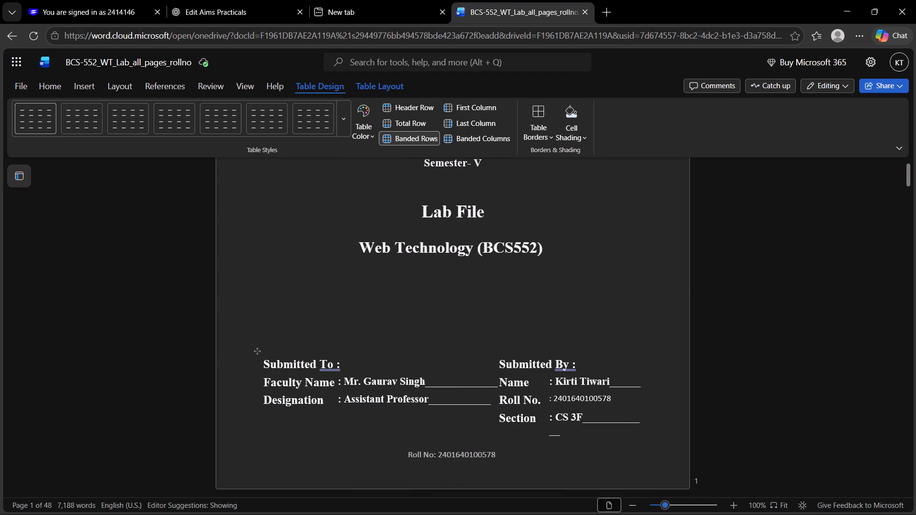
key(BackSpace)
key(BackSpace)
key(BackSpace)
key(BackSpace)
key(BackSpace)
key(BackSpace)
key(BackSpace)
key(BackSpace)
key(BackSpace)
key(BackSpace)
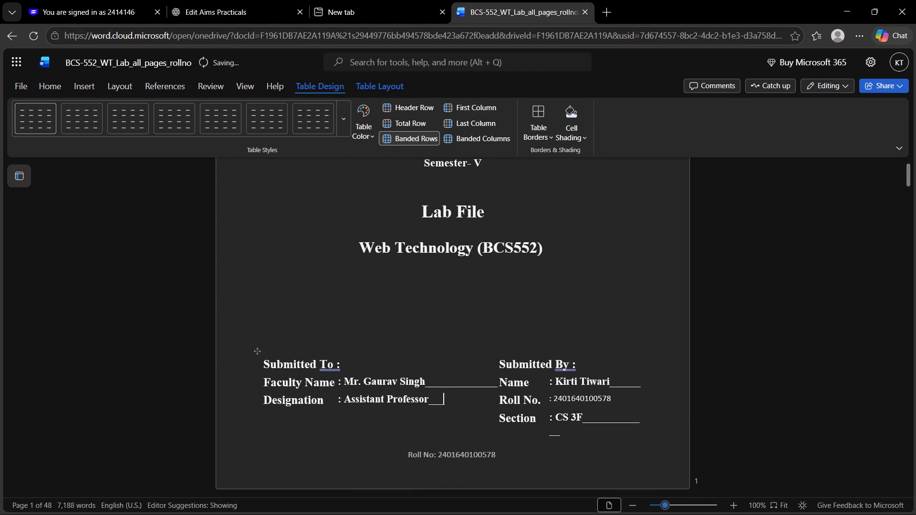
key(BackSpace)
key(BackSpace)
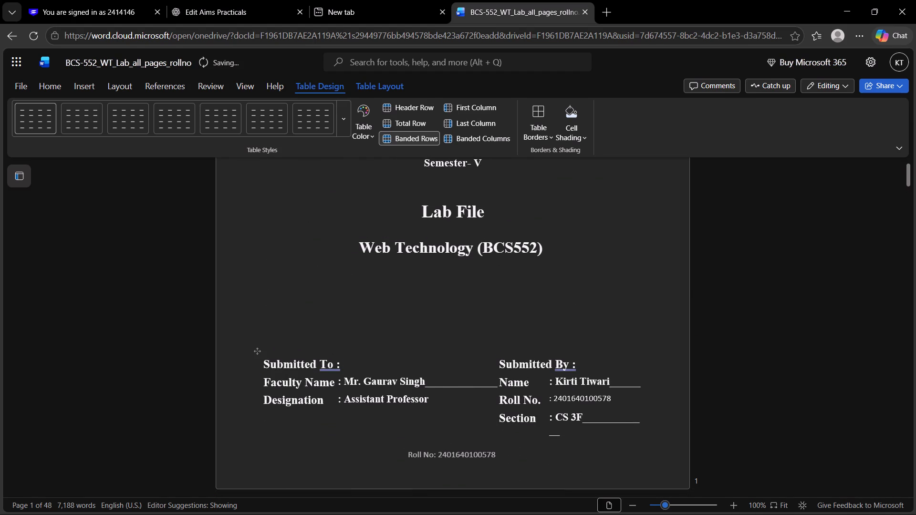
Delete the trailing underscores after the faculty member's name on the title page, keeping the name intact.
click(499, 385)
key(BackSpace)
key(BackSpace)
key(BackSpace)
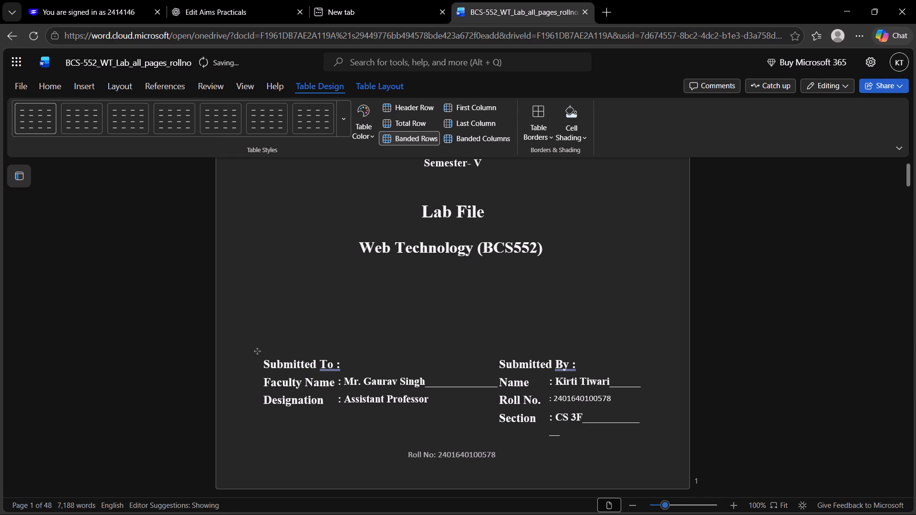
key(BackSpace)
key(BackSpace)
key(BackSpace)
key(BackSpace)
key(BackSpace)
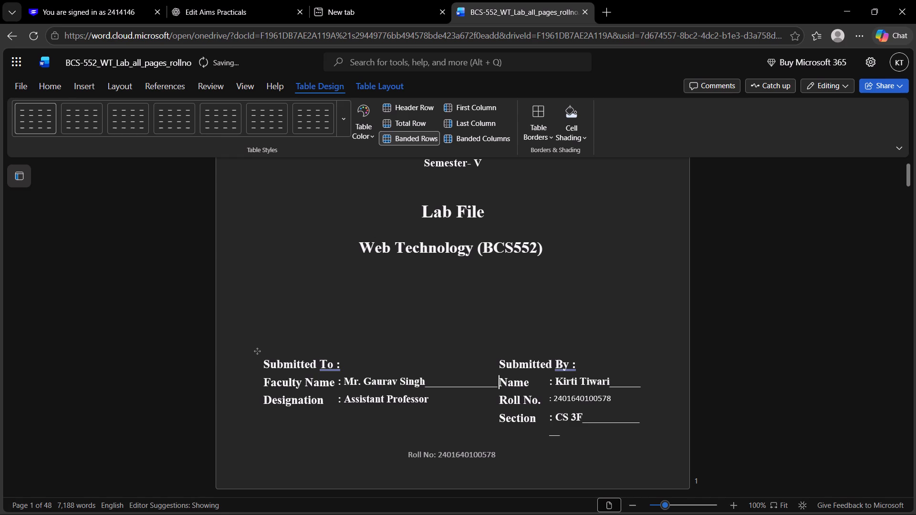
click(488, 388)
key(BackSpace)
key(BackSpace)
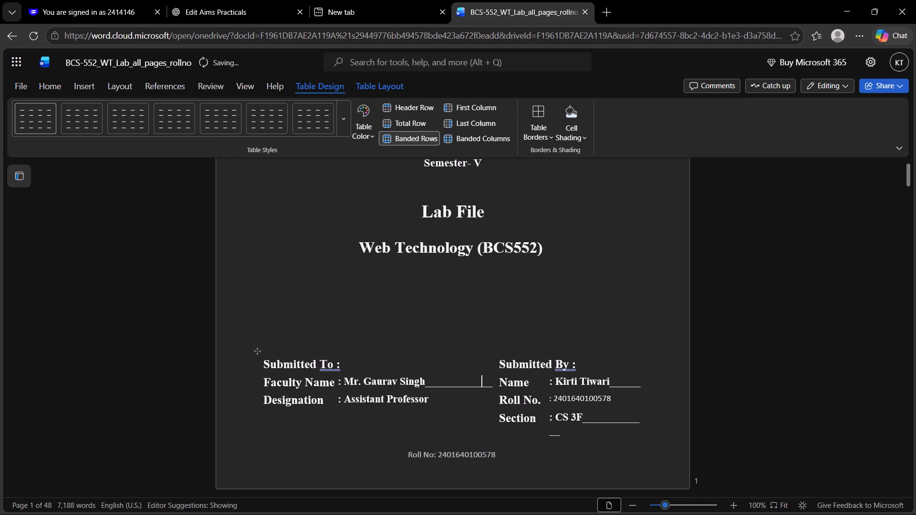
key(BackSpace)
key(BackSpace)
key(BackSpace)
key(BackSpace)
key(BackSpace)
key(BackSpace)
key(BackSpace)
key(BackSpace)
key(BackSpace)
key(BackSpace)
key(BackSpace)
key(h)
key(Right)
key(BackSpace)
key(Right)
key(BackSpace)
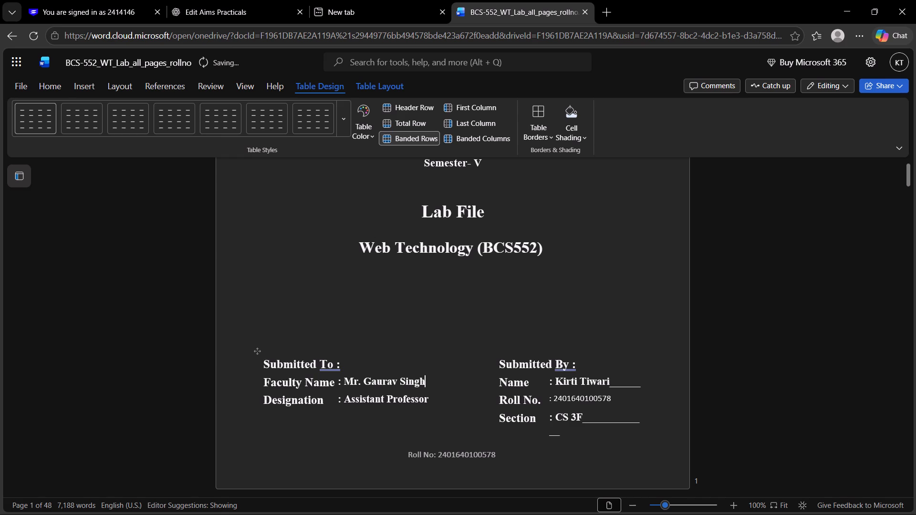
Delete all underscores after "CS 3F" in the Section entry, including those wrapping onto the next line.
click(645, 420)
key(BackSpace)
key(BackSpace)
key(BackSpace)
key(BackSpace)
key(BackSpace)
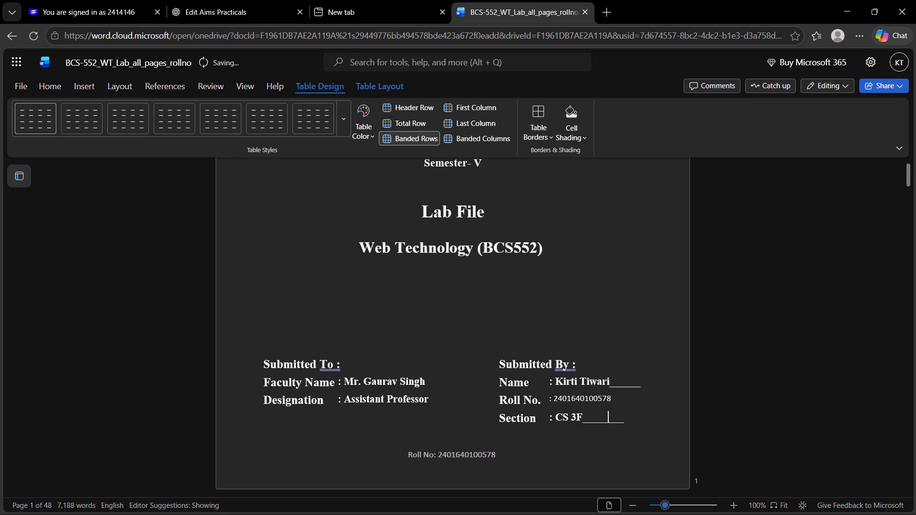
key(BackSpace)
key(BackSpace)
key(BackSpace)
key(BackSpace)
key(Right)
key(Right)
key(Right)
key(BackSpace)
key(BackSpace)
key(BackSpace)
key(BackSpace)
Delete the trailing underscores after the student's name in the title page's Name entry, keeping the name intact.
click(635, 383)
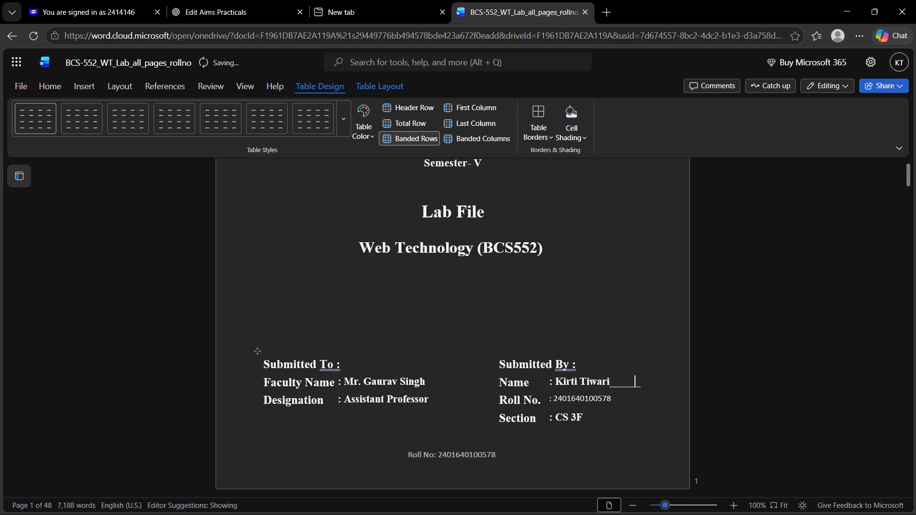
key(BackSpace)
key(BackSpace)
key(BackSpace)
key(BackSpace)
key(BackSpace)
key(Right)
key(BackSpace)
click(597, 427)
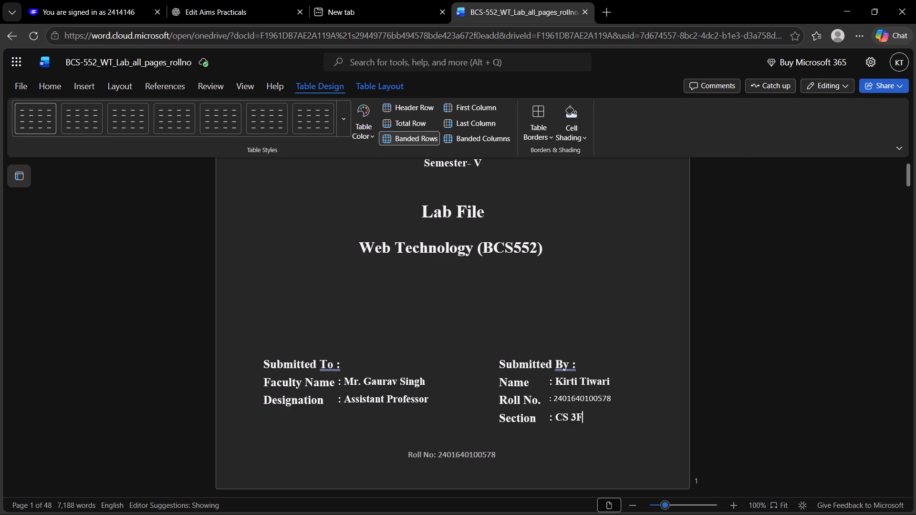
Review the cleaned-up title page and the Table of Contents page that follows it.
scroll(482, 386, up, 5)
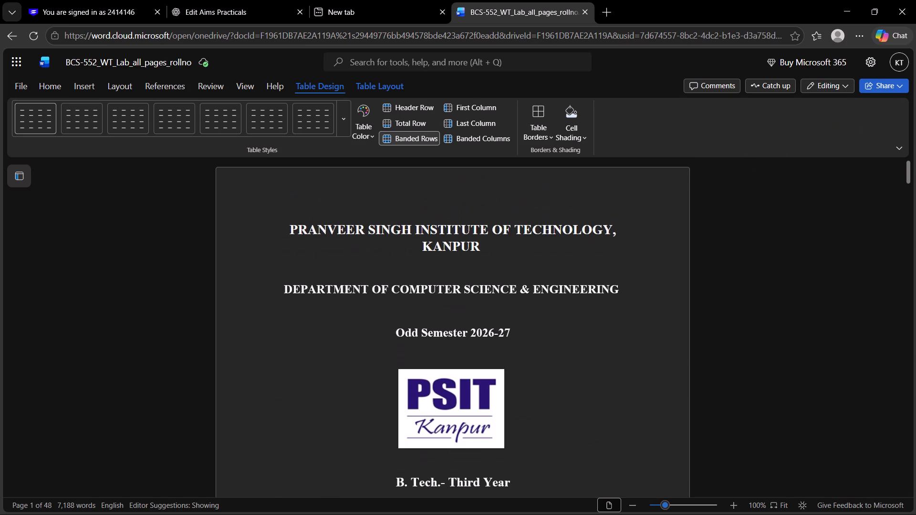
scroll(513, 400, up, 1)
scroll(517, 350, down, 4)
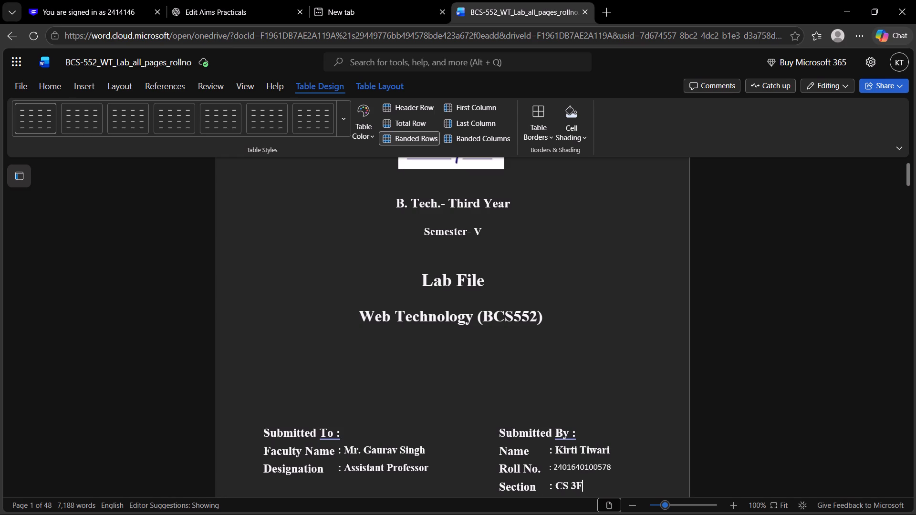
scroll(554, 387, down, 1)
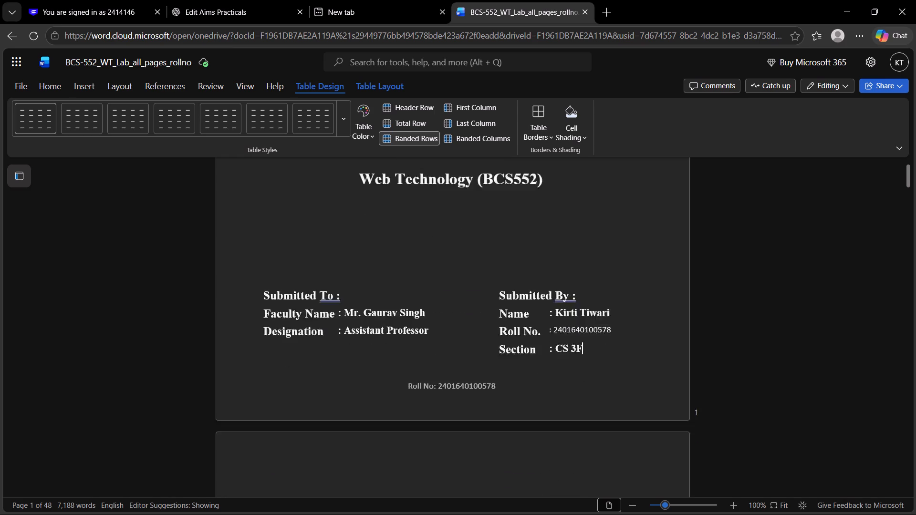
scroll(554, 387, down, 1)
scroll(600, 385, down, 4)
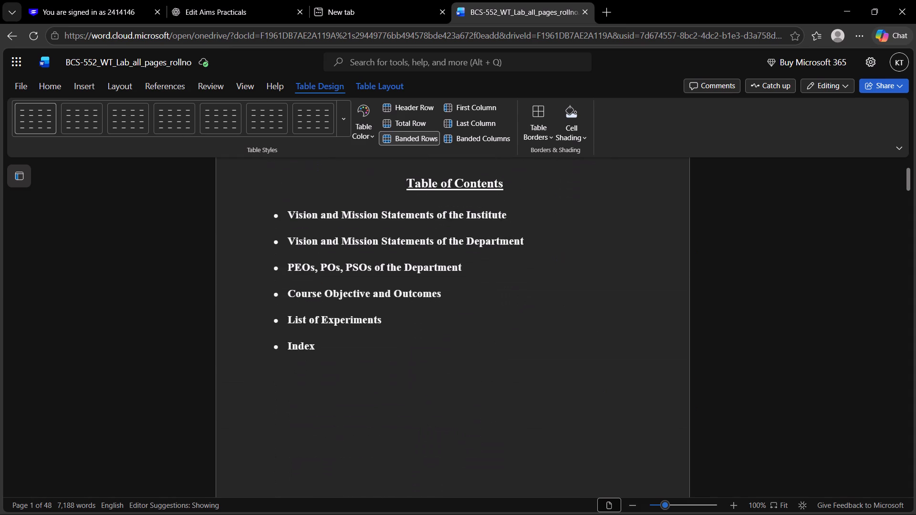
scroll(600, 385, down, 1)
scroll(611, 333, up, 6)
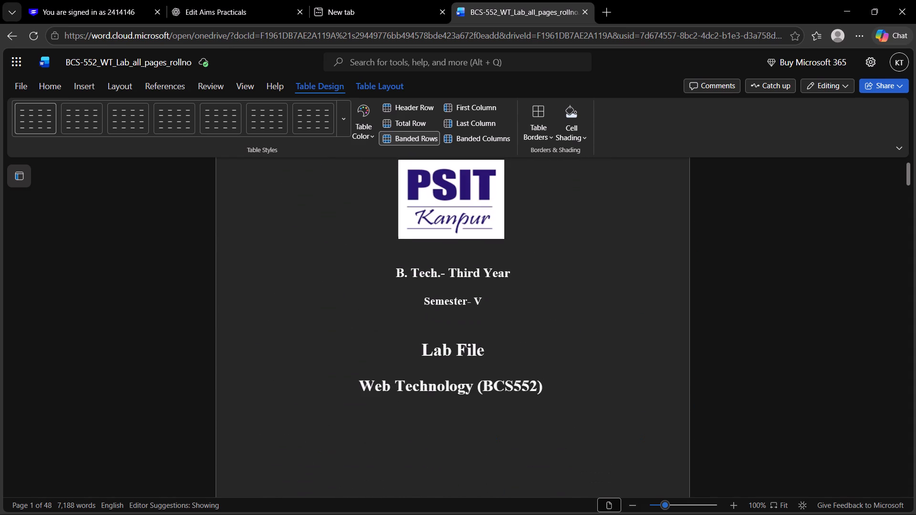
scroll(614, 366, down, 7)
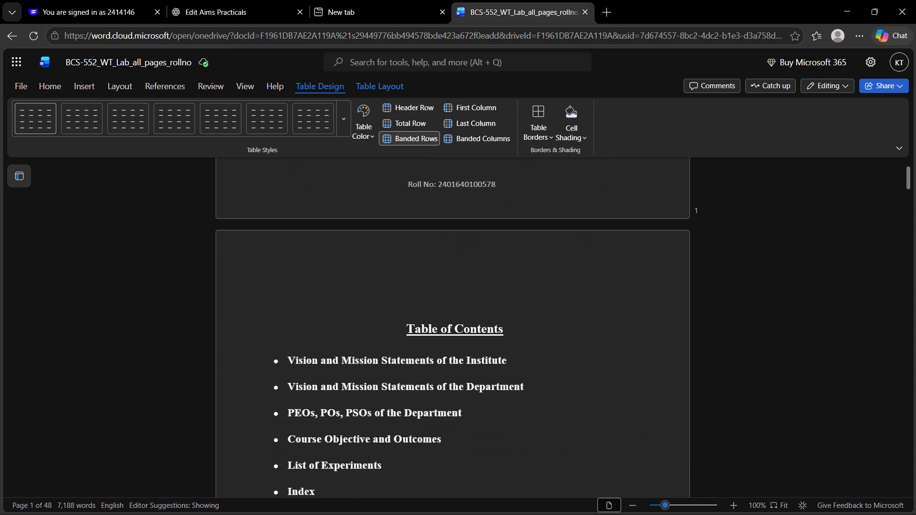
scroll(561, 278, up, 9)
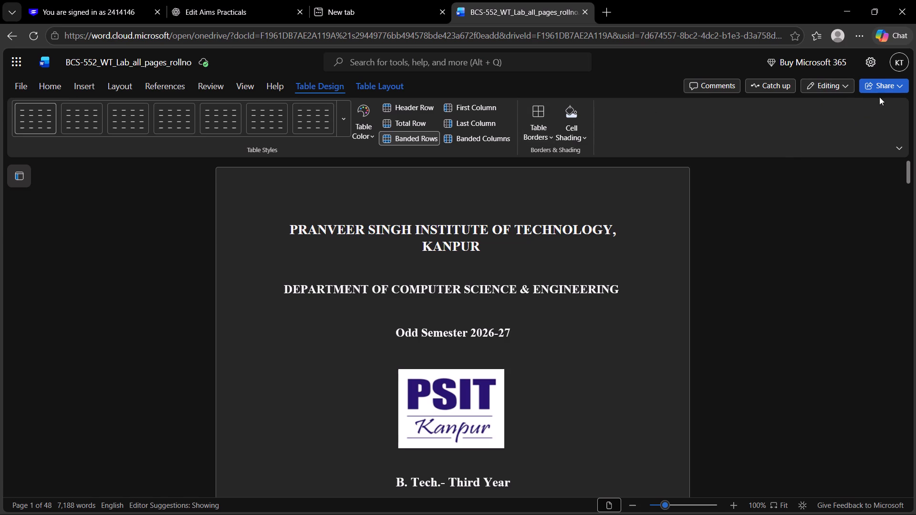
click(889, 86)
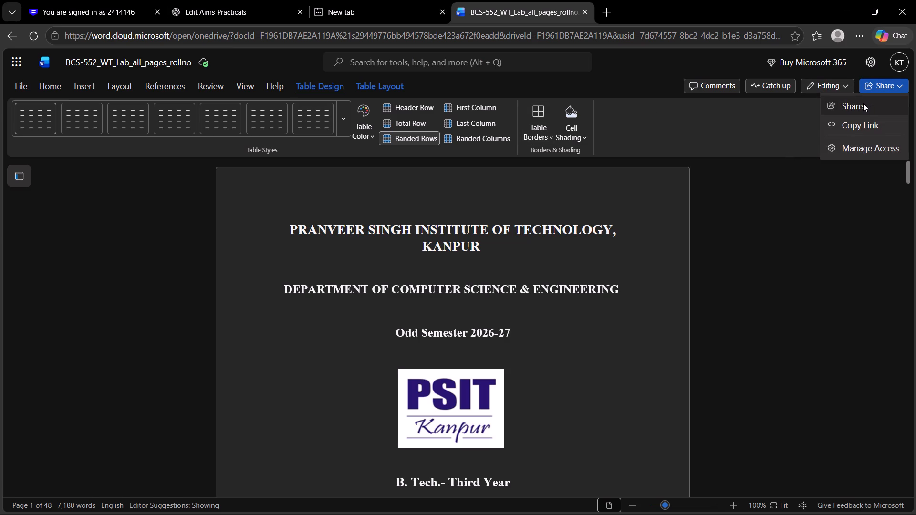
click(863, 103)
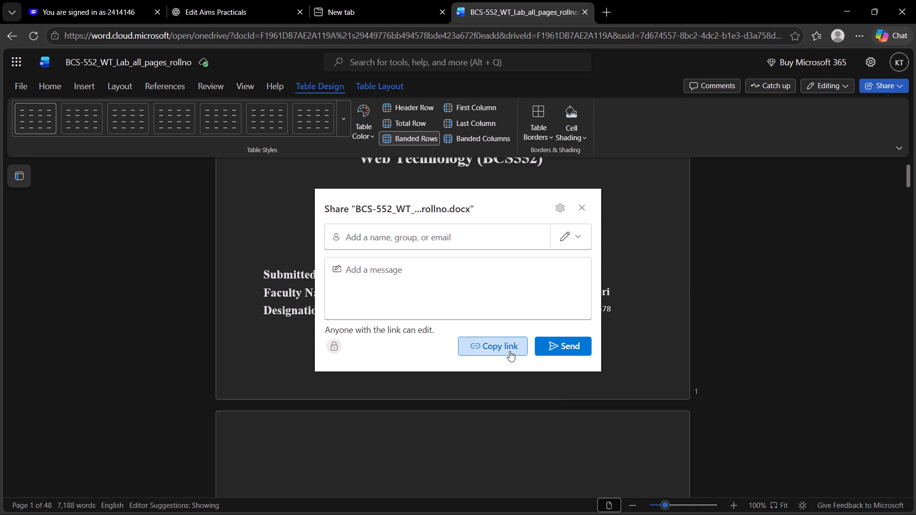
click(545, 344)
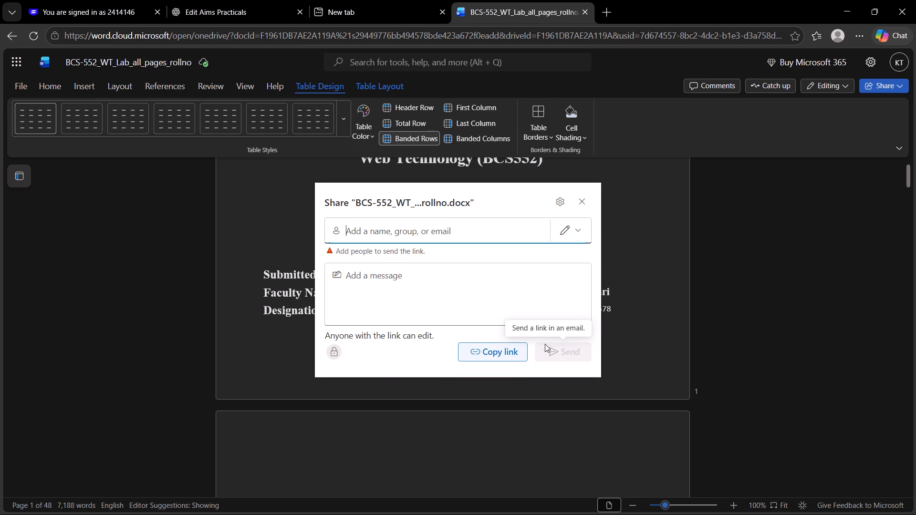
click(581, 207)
Save the lab document.
scroll(356, 276, up, 8)
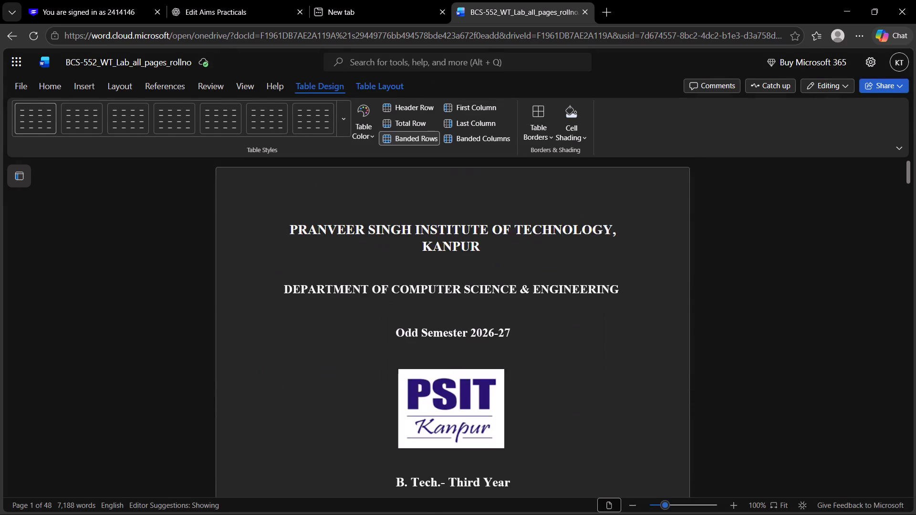
scroll(356, 276, up, 9)
key(ctrl+s)
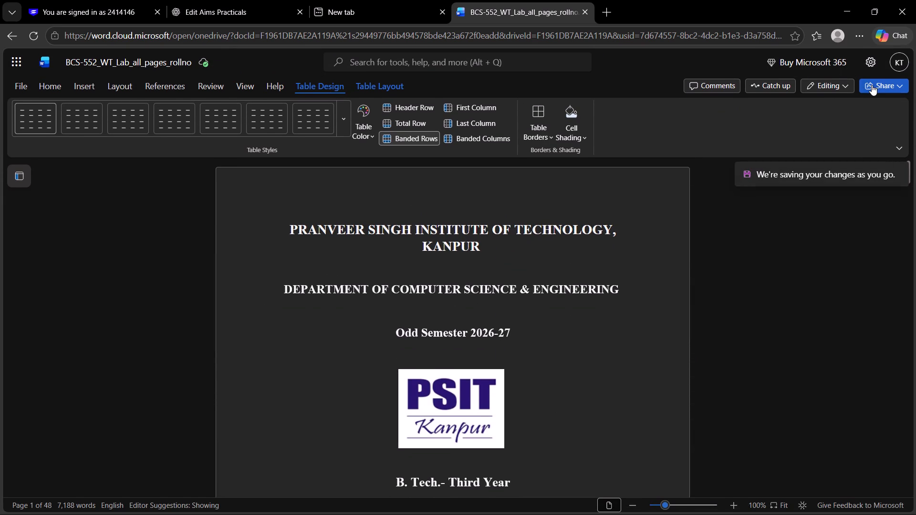
click(846, 83)
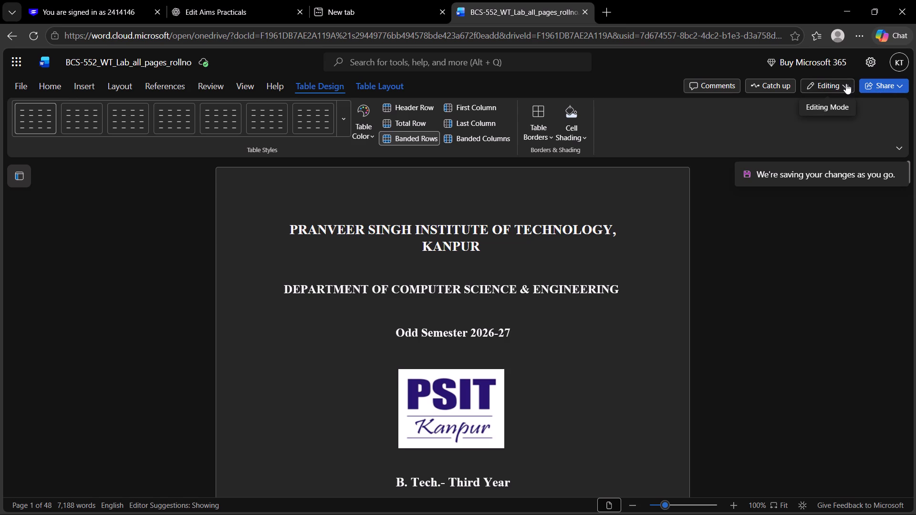
click(775, 268)
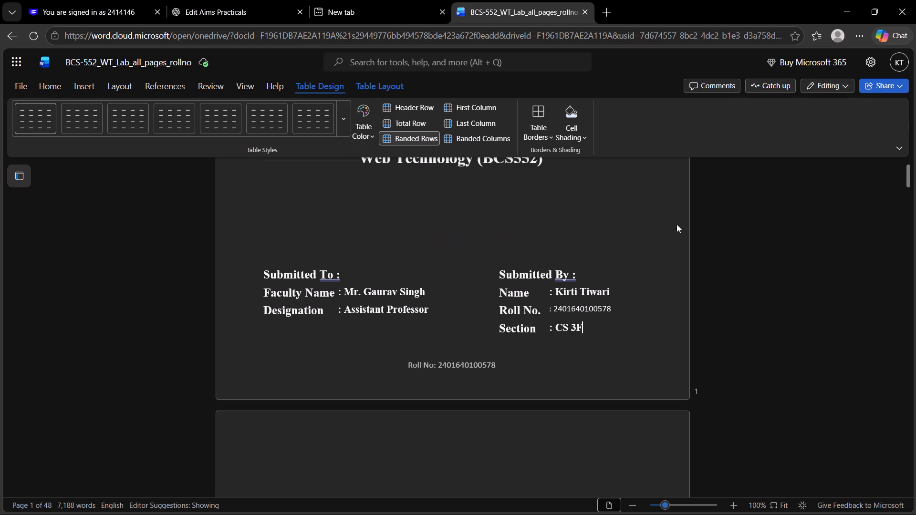
Open the print preview for the whole lab document and bring the title page's submission details into view.
scroll(332, 278, up, 4)
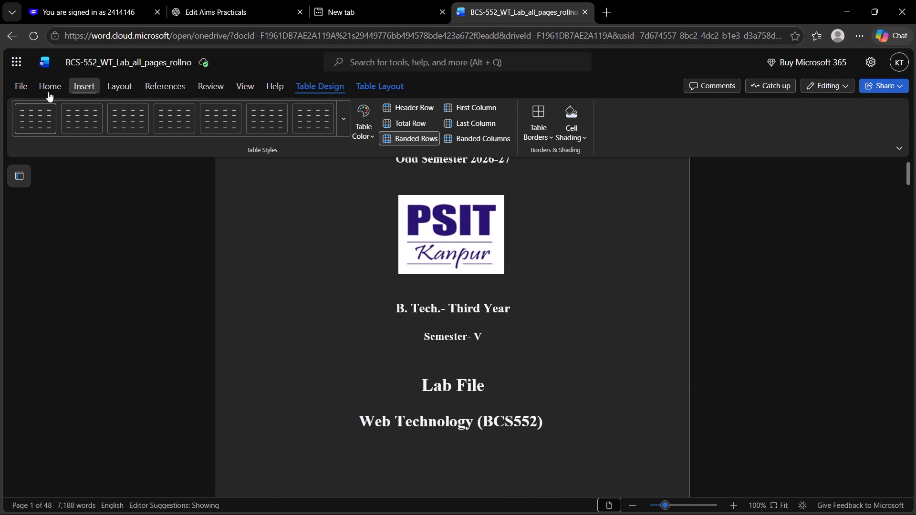
click(23, 88)
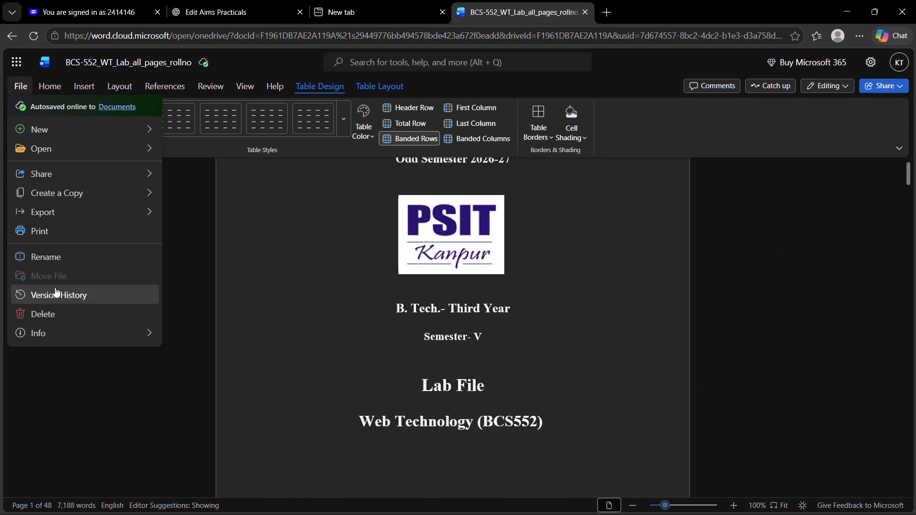
click(49, 230)
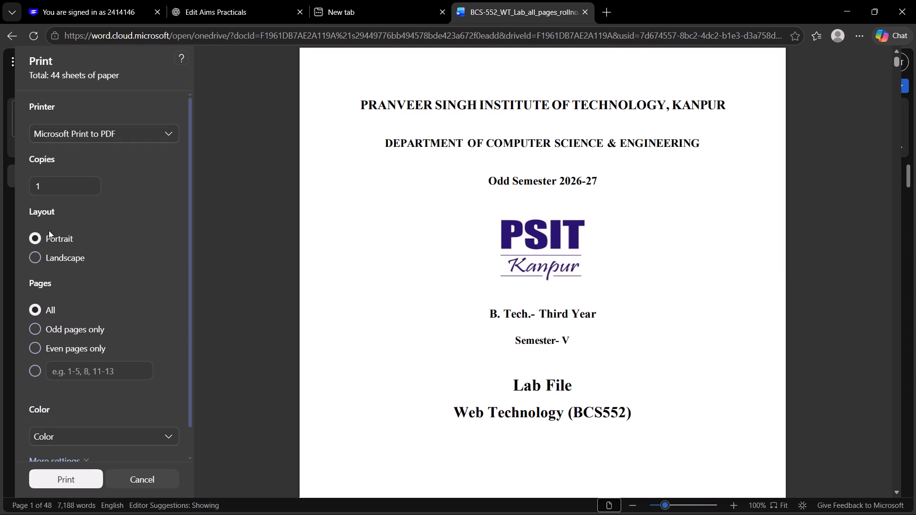
scroll(471, 278, down, 5)
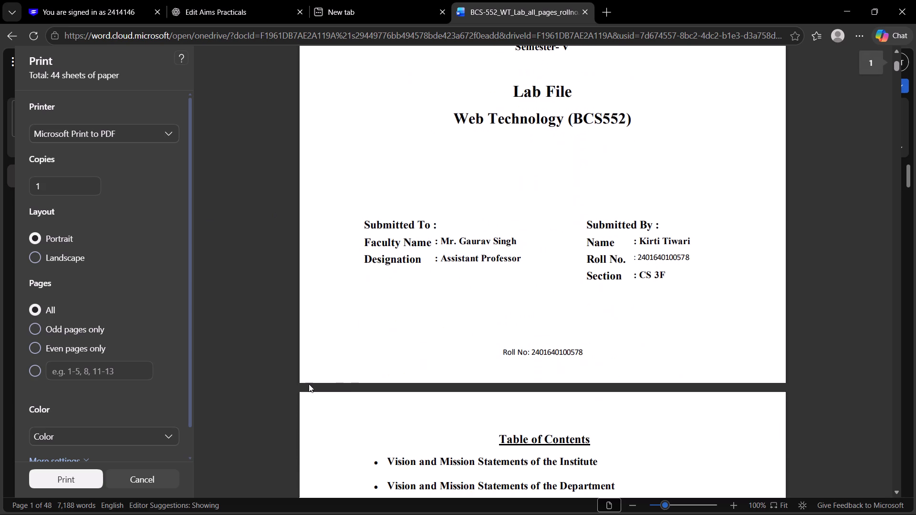
scroll(261, 394, down, 1)
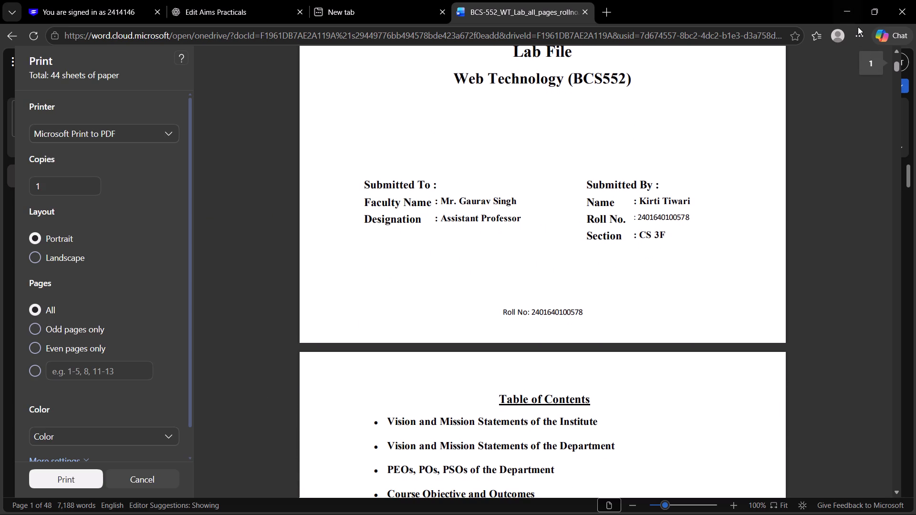
Check the browser's list of recent downloads and return to the print preview.
click(858, 27)
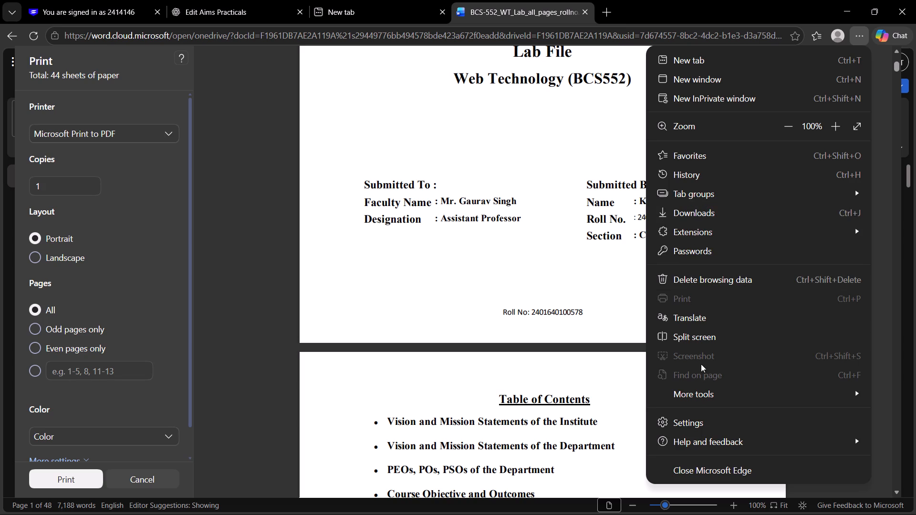
click(689, 213)
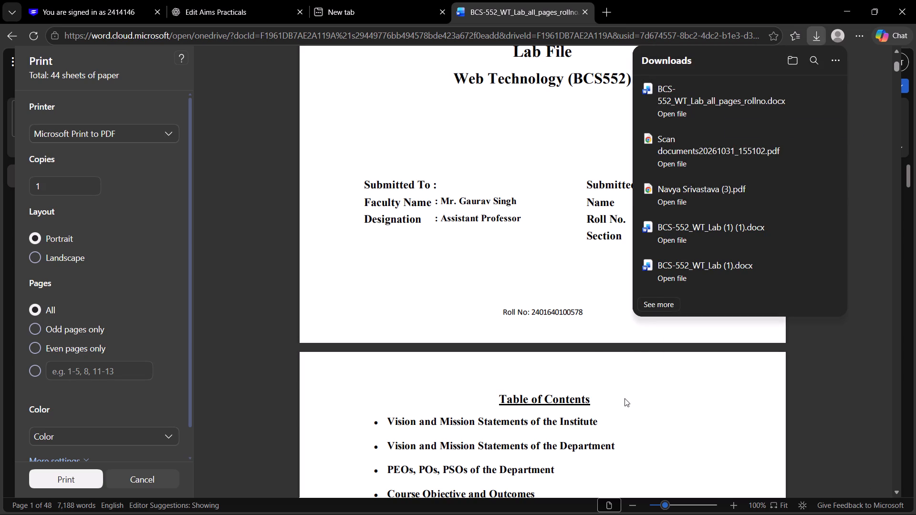
click(547, 279)
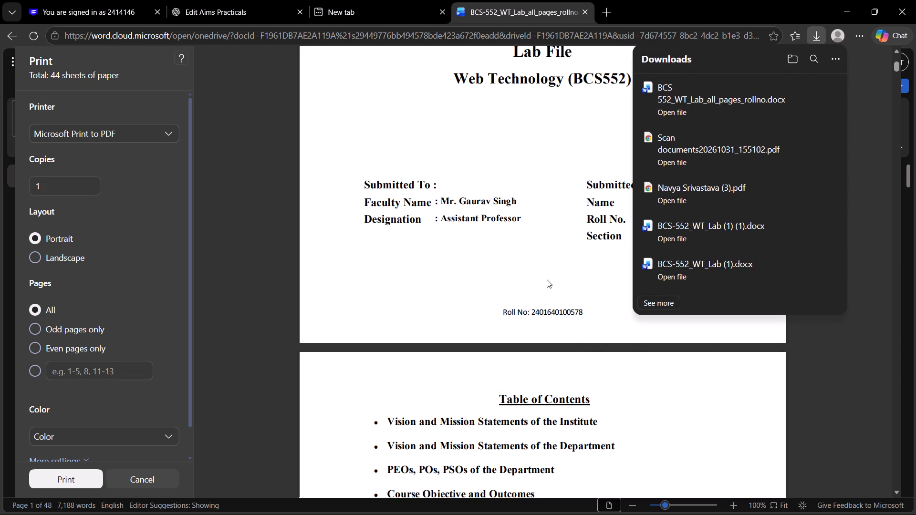
Examine the print settings and the previewed pages from the title page through the department vision and mission statements.
scroll(522, 299, up, 3)
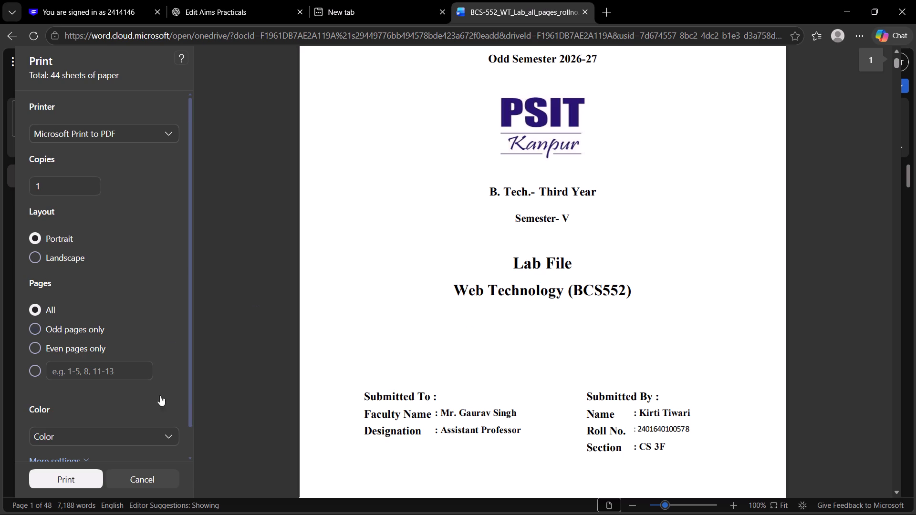
scroll(160, 405, down, 1)
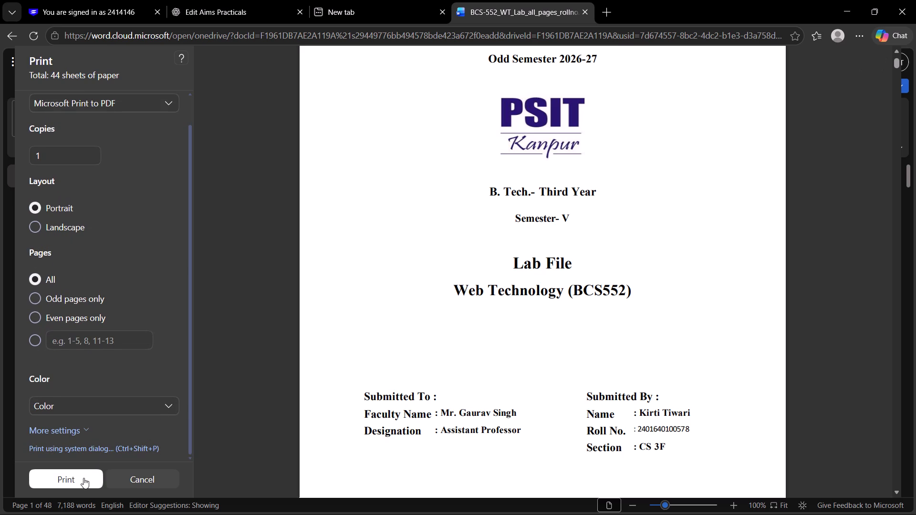
scroll(474, 341, down, 2)
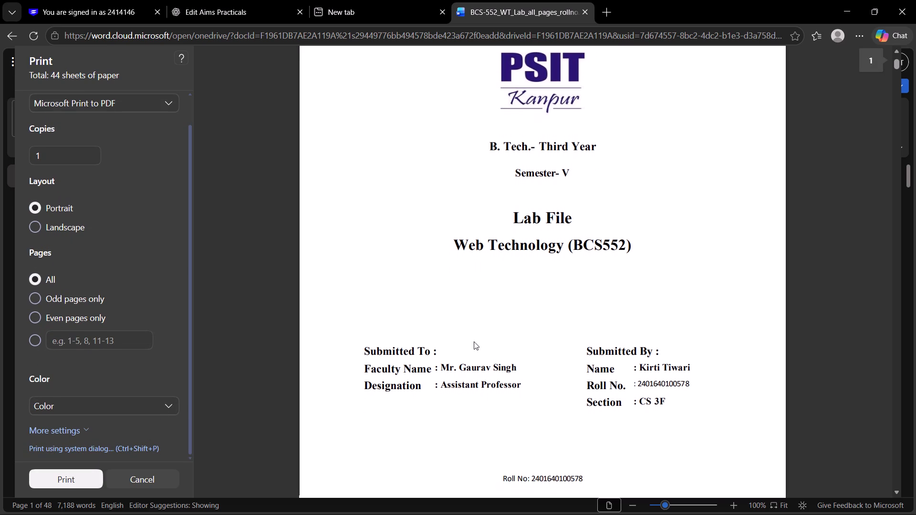
scroll(474, 341, down, 2)
scroll(492, 382, down, 4)
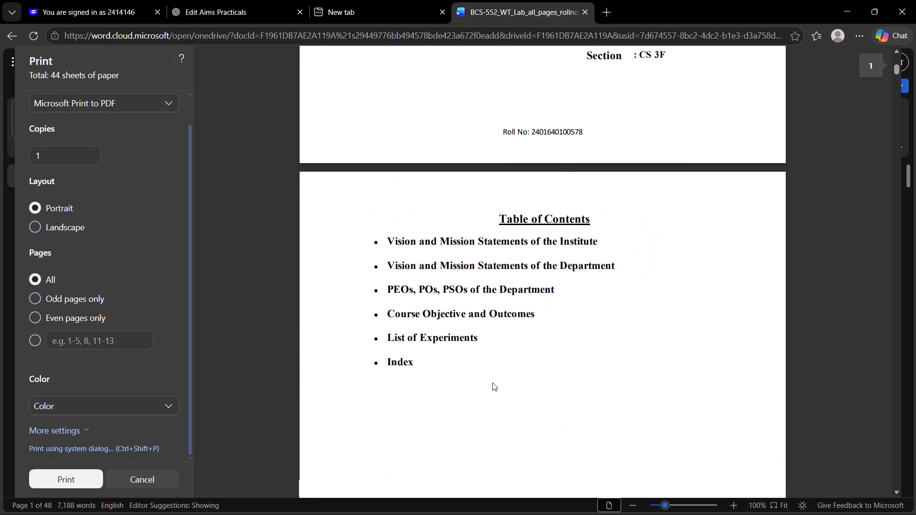
scroll(492, 382, down, 4)
scroll(448, 373, up, 10)
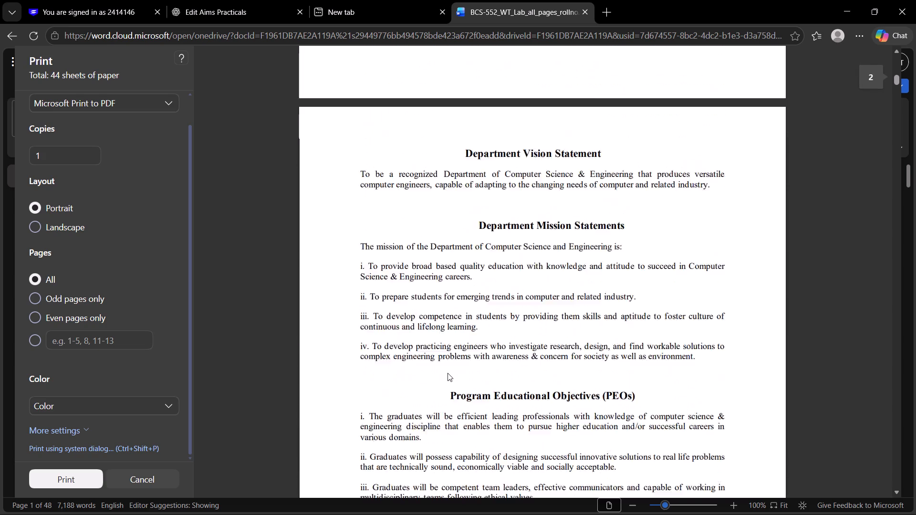
Print the whole lab document to a PDF file saved in Downloads, with a file name beginning "web Tec".
click(86, 481)
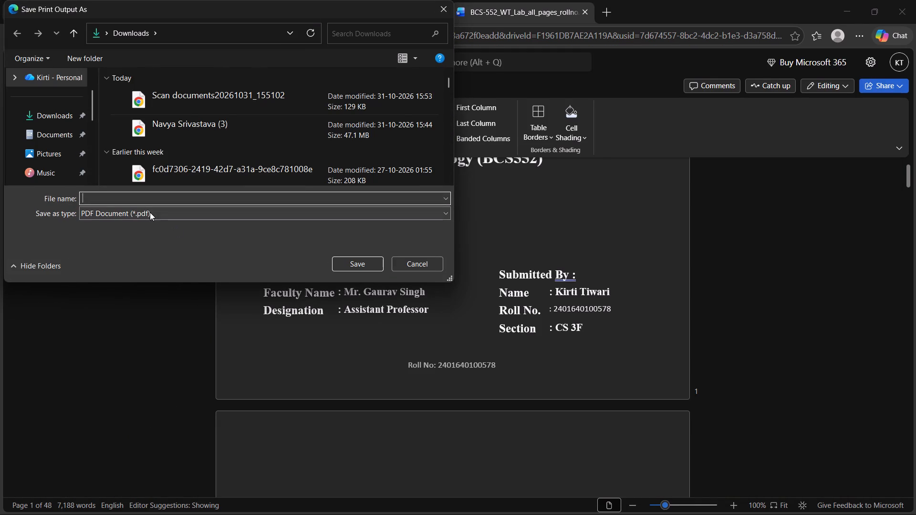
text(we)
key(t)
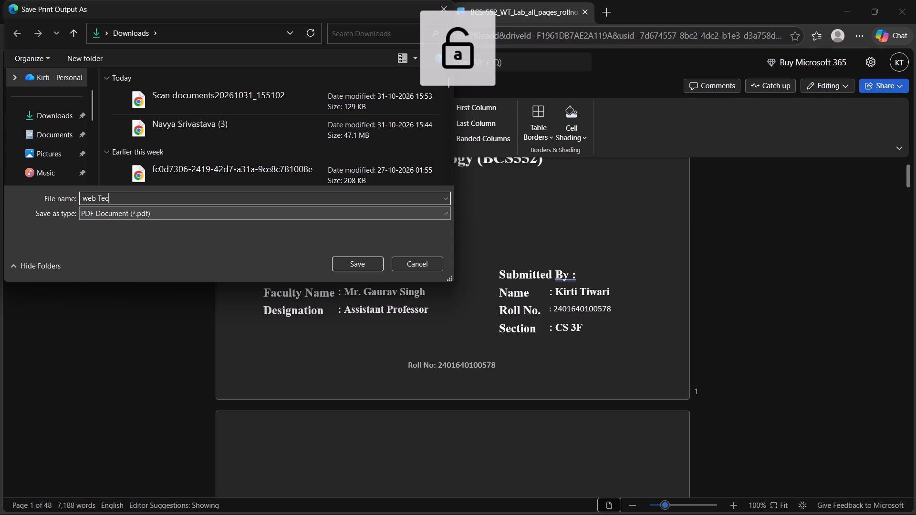
click(356, 264)
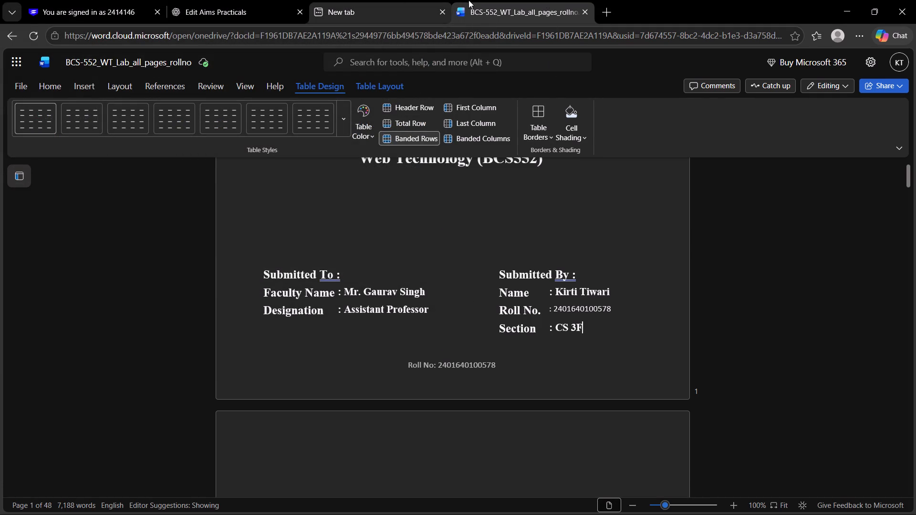
Open WhatsApp Web in a new browser tab.
click(610, 10)
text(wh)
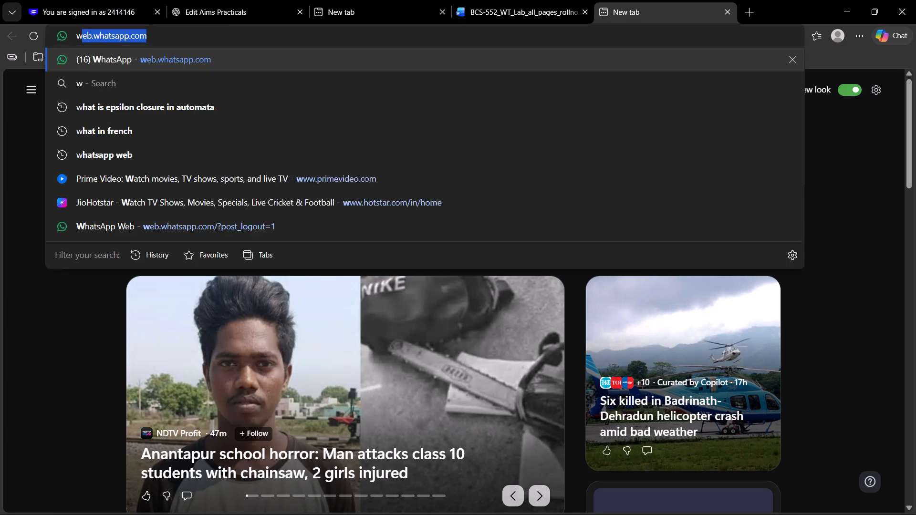
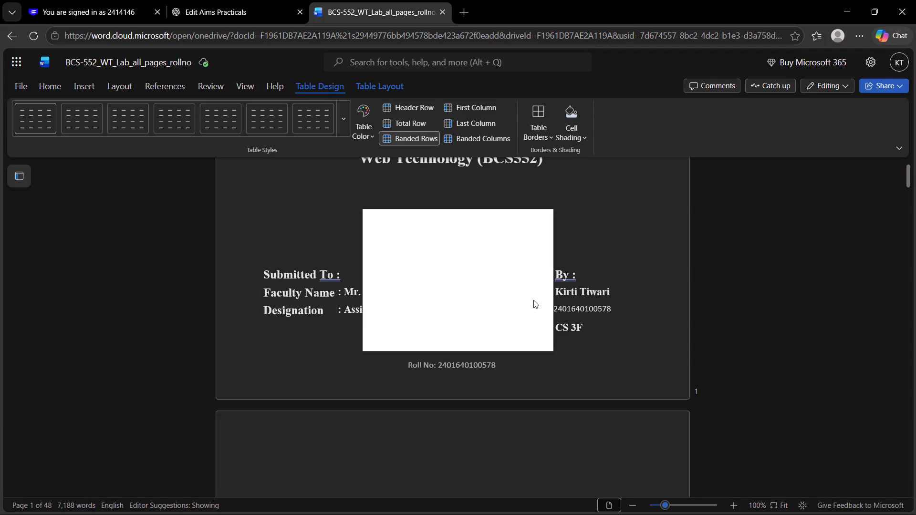
Dismiss the print preview and close the browser window containing the web version of the lab document.
click(801, 233)
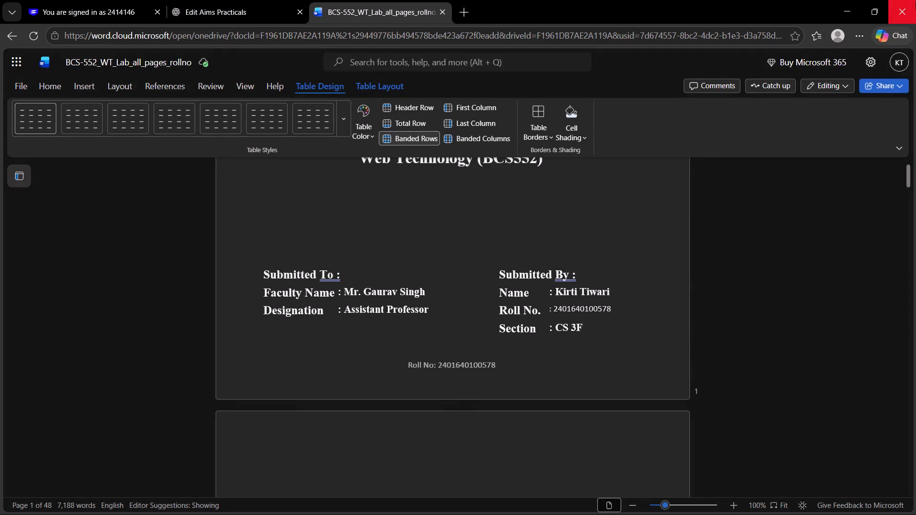
click(915, 3)
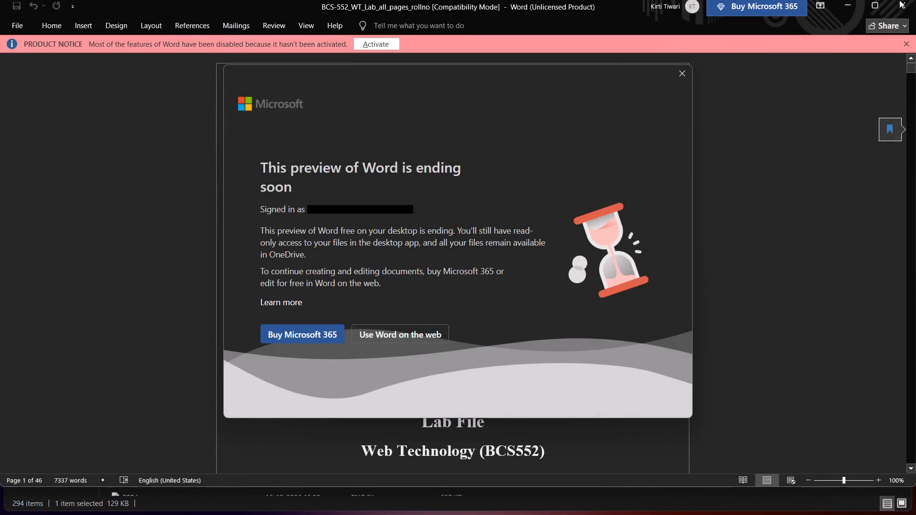